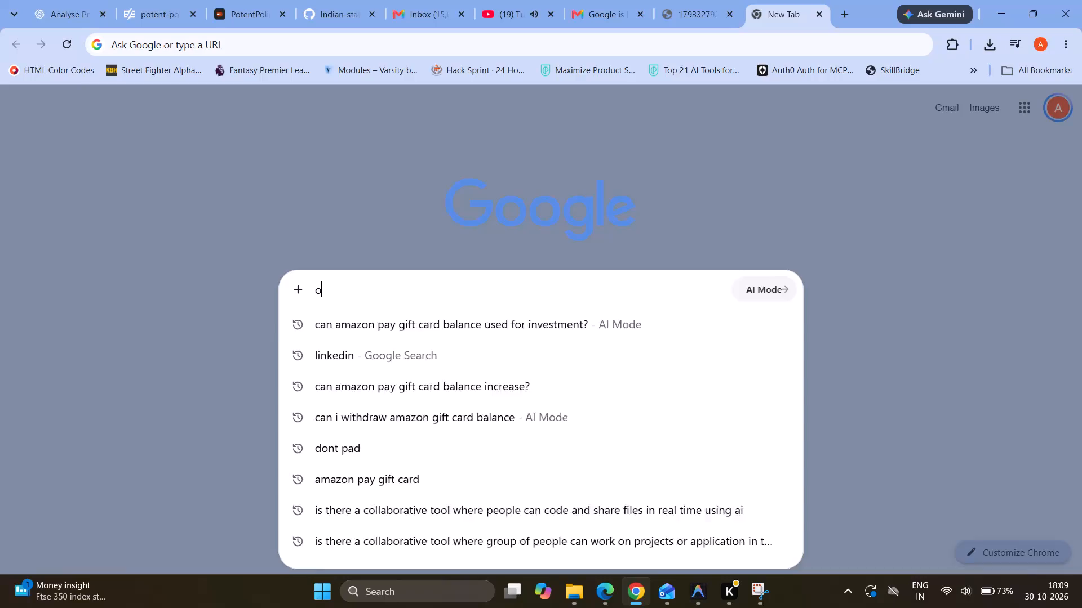
# Search the web for "online image editor" and look over the Free Online Image Editor site from the results.
pyautogui.write('nline image editor')
pyautogui.press('Return')
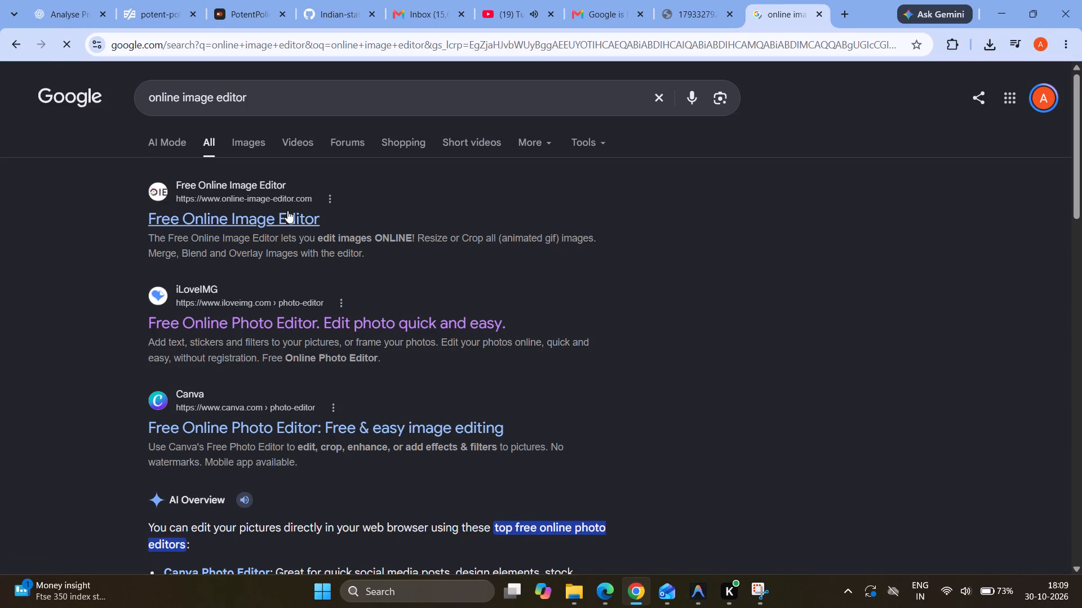
pyautogui.moveTo(276, 190); pyautogui.dragTo(279, 200)
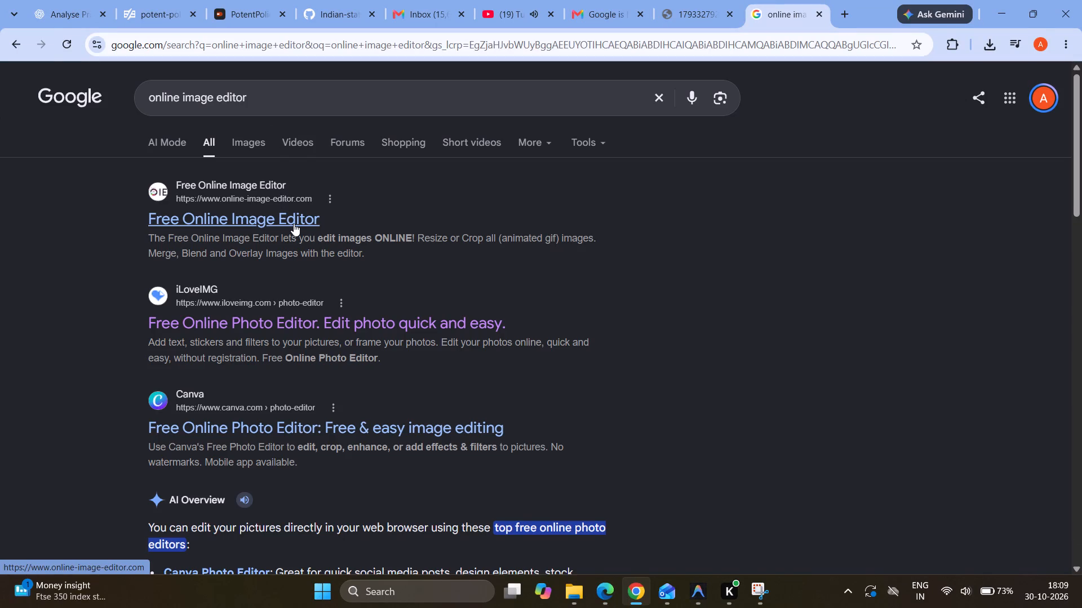
pyautogui.click(294, 223)
pyautogui.scroll(-3, 505, 248)
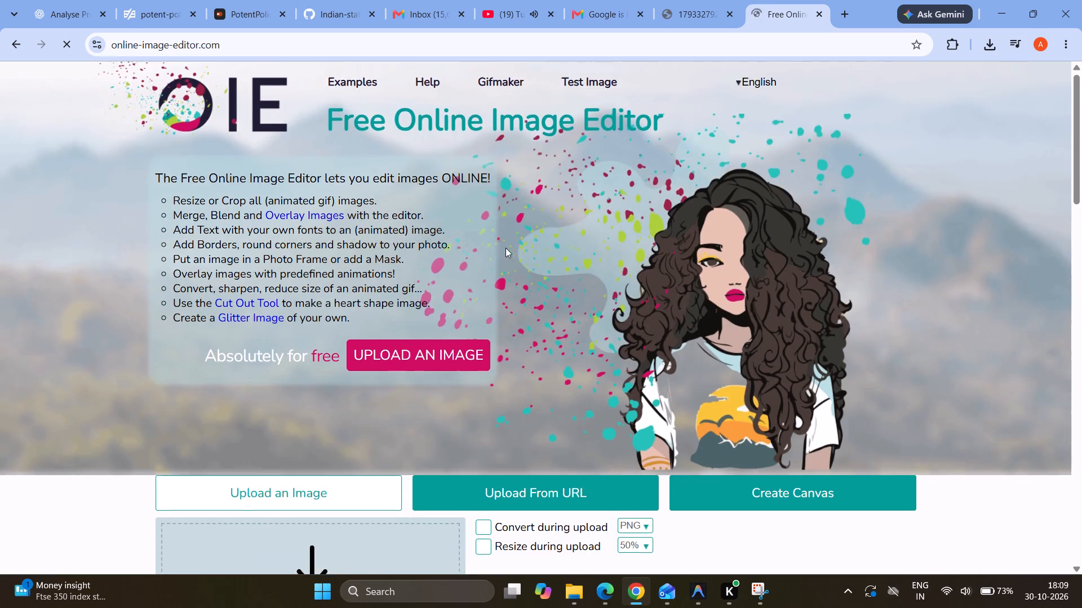
pyautogui.scroll(-1, 505, 248)
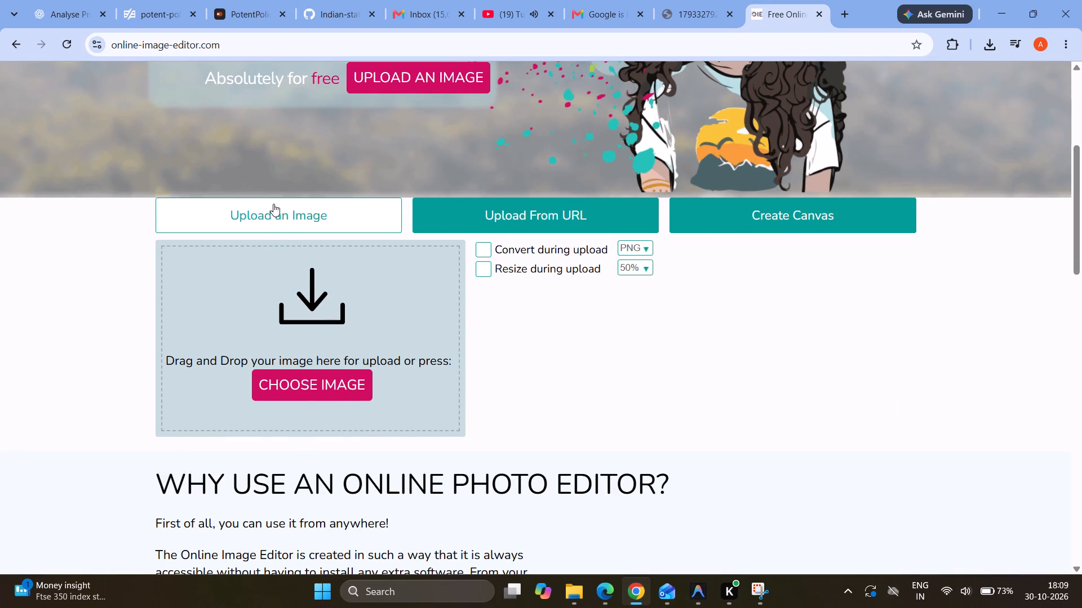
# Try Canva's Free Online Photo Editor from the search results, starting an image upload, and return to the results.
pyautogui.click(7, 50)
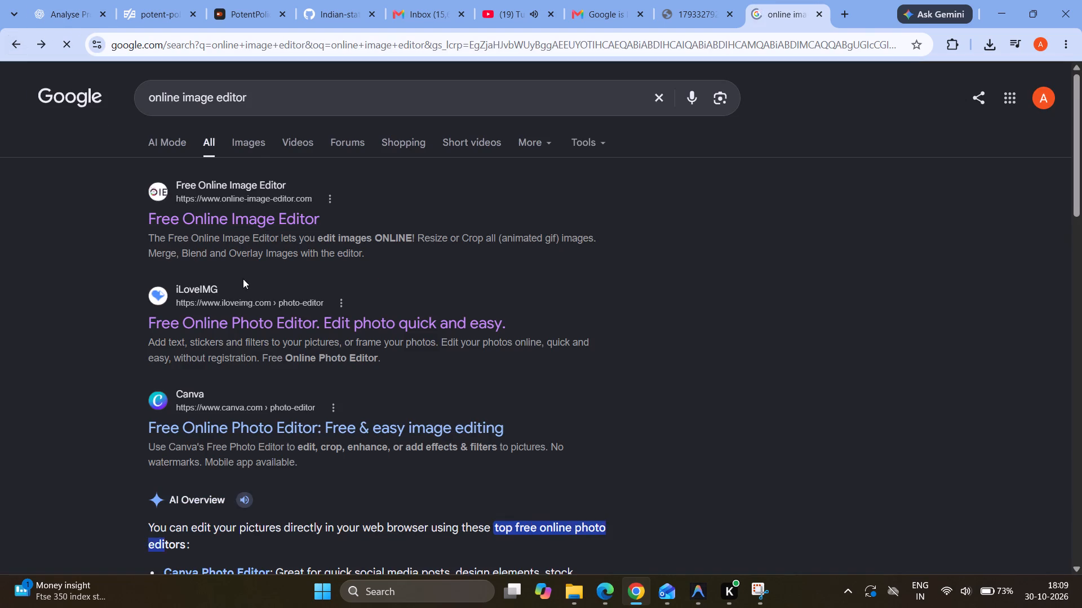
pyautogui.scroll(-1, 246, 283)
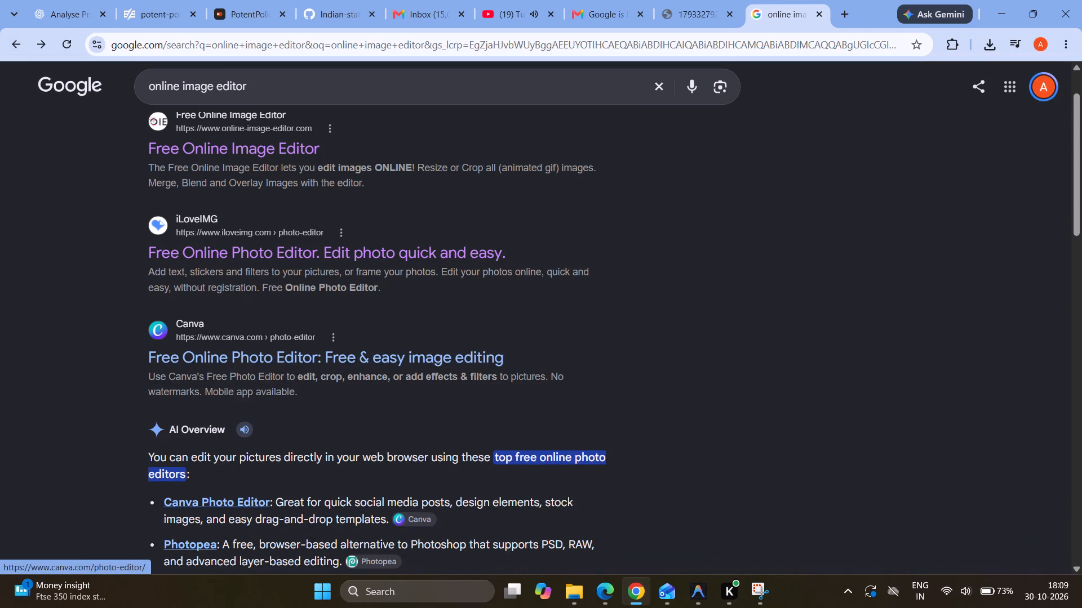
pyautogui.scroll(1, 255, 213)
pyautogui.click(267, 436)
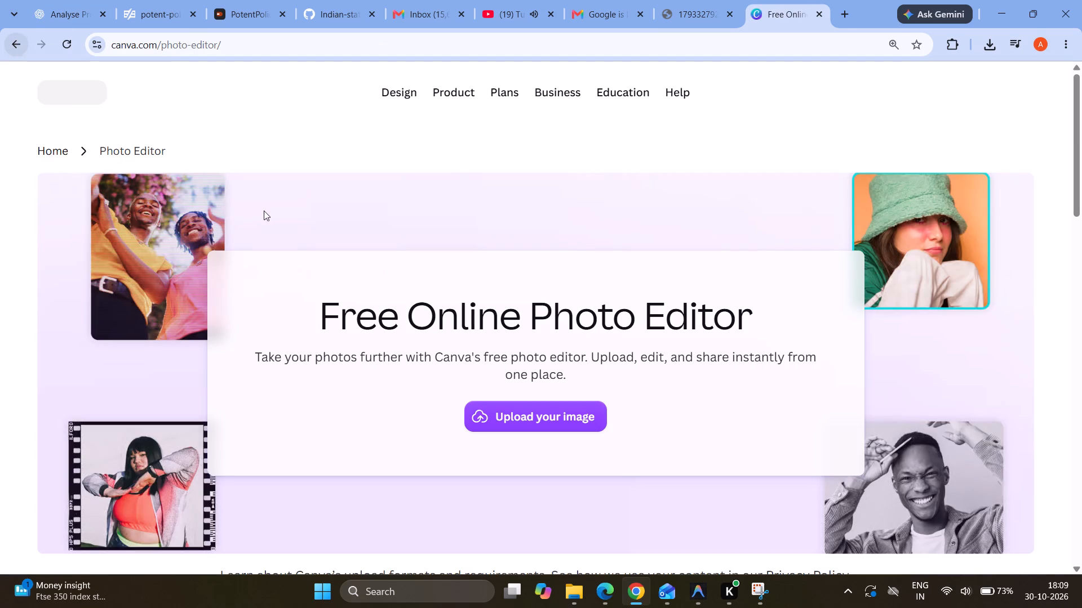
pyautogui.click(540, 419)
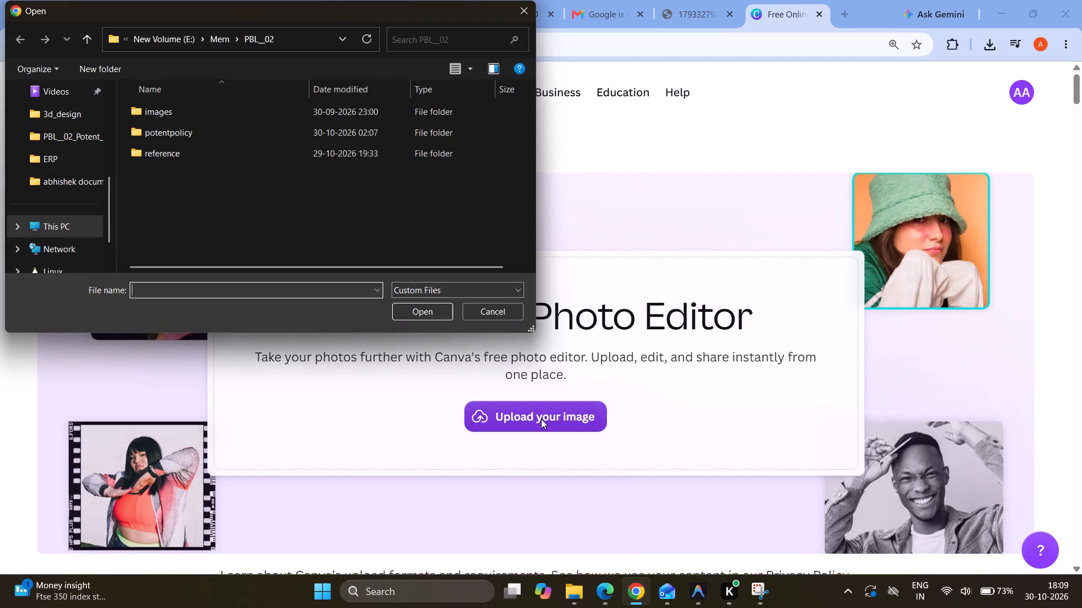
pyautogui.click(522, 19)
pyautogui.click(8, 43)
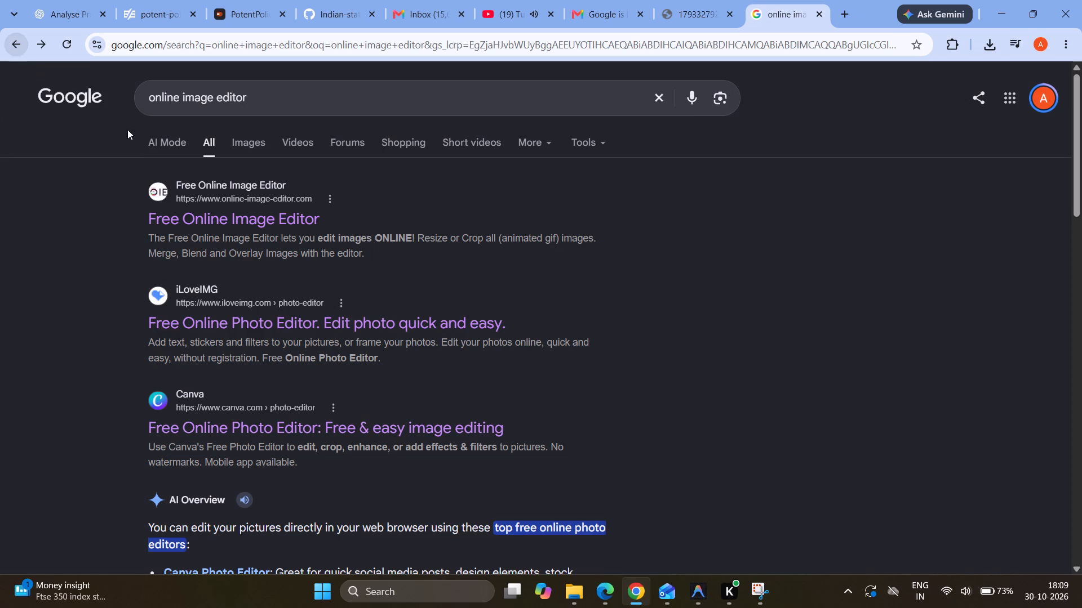
# Search for "online image editor for meme" and open the iLoveIMG meme generator.
pyautogui.click(265, 100)
pyautogui.press('space')
pyautogui.write('meme')
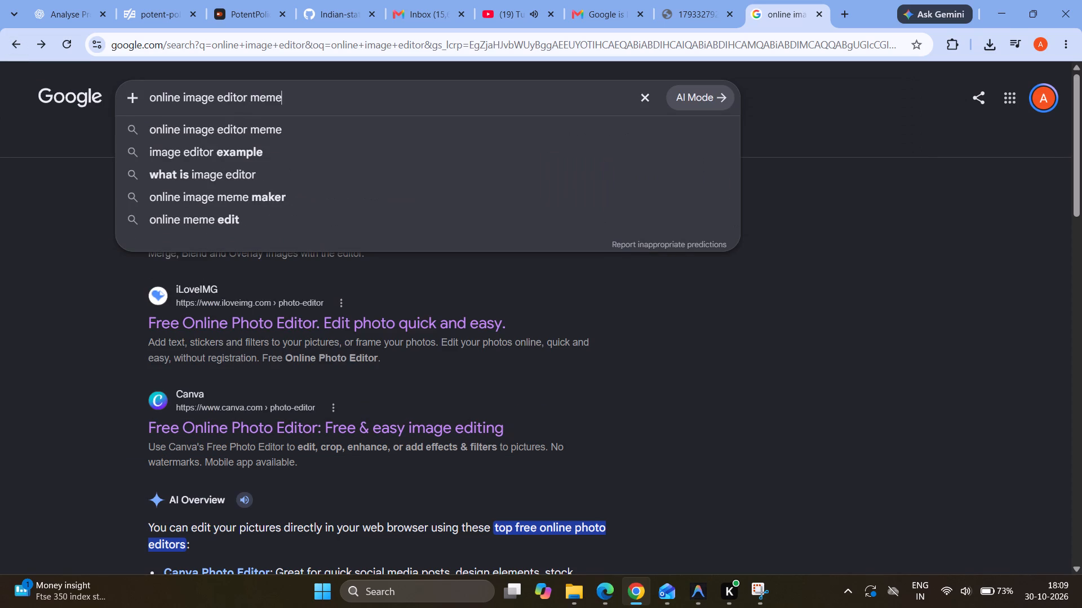
pyautogui.press('BackSpace')
pyautogui.press('BackSpace')
pyautogui.press('BackSpace')
pyautogui.press('BackSpace')
pyautogui.press('BackSpace')
pyautogui.press('space')
pyautogui.write('for meme')
pyautogui.press('Return')
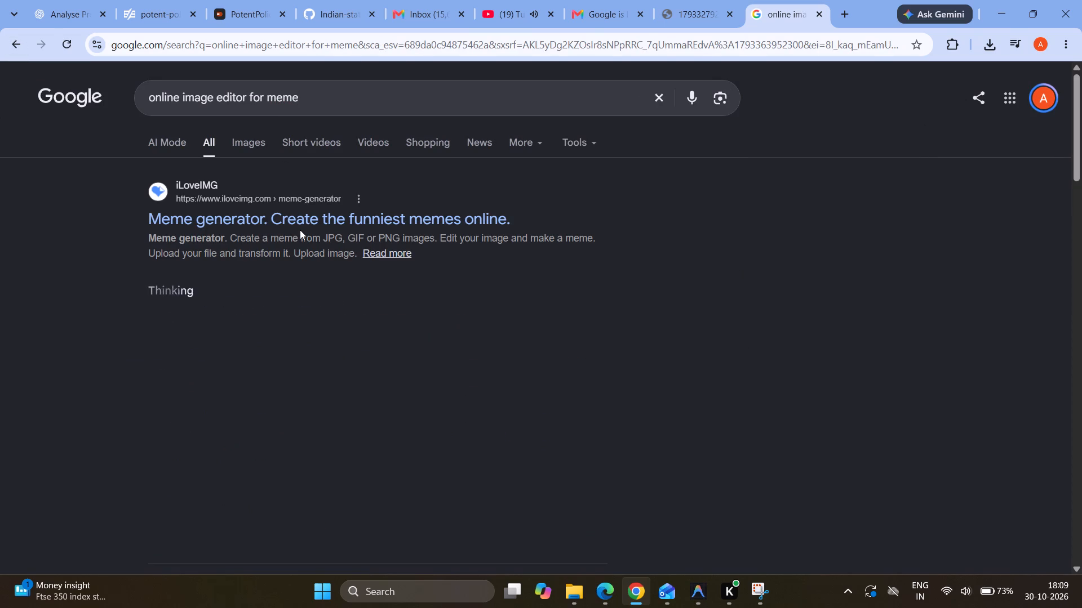
pyautogui.click(362, 222)
# Upload the job_message image from the Downloads folder into the meme generator.
pyautogui.click(516, 274)
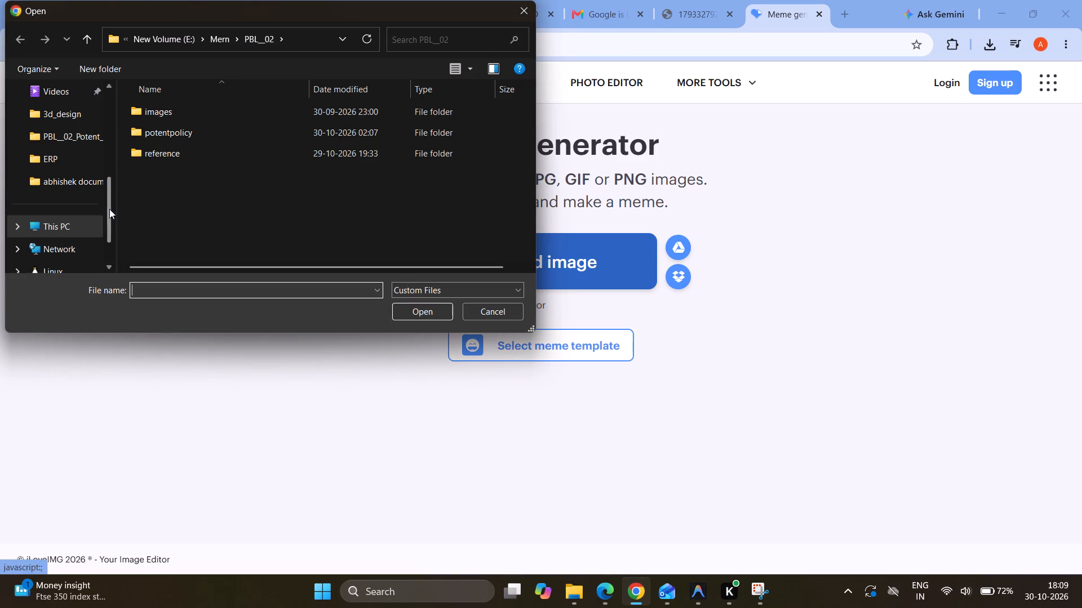
pyautogui.moveTo(109, 208); pyautogui.dragTo(105, 129)
pyautogui.click(47, 187)
pyautogui.click(163, 143)
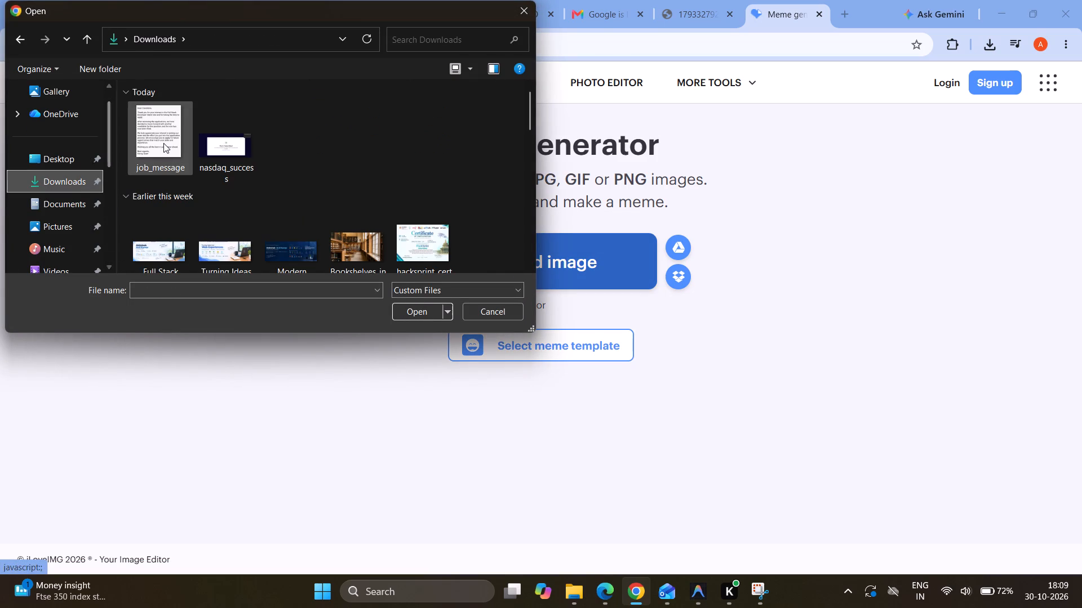
pyautogui.click(411, 306)
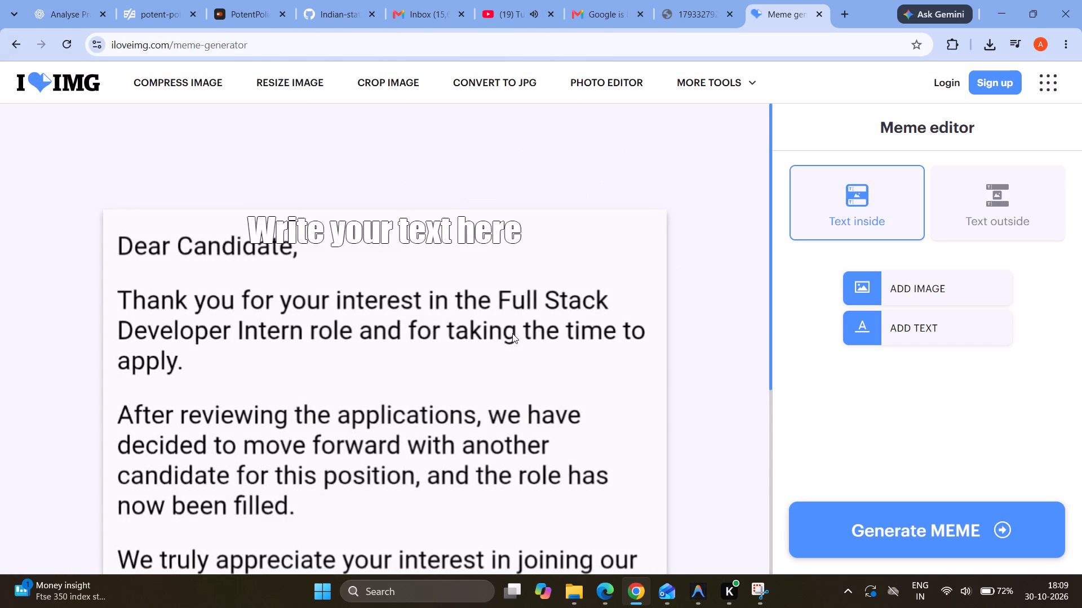
# Look over the uploaded letter and the placeholder captions at its top and bottom.
pyautogui.scroll(-4, 515, 330)
pyautogui.scroll(3, 516, 329)
pyautogui.click(428, 212)
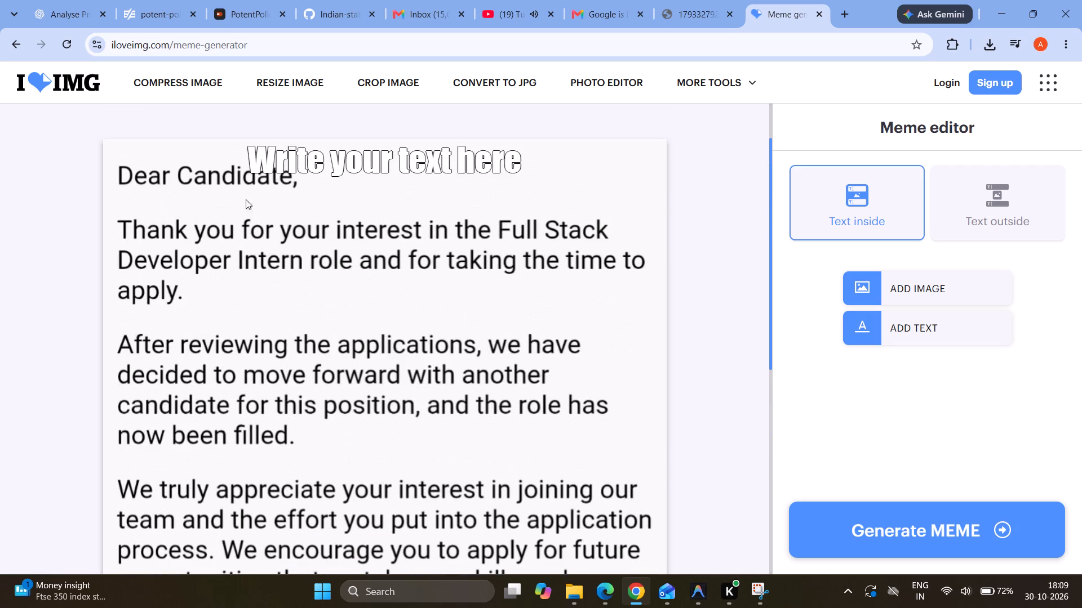
pyautogui.click(239, 191)
pyautogui.scroll(-7, 286, 239)
pyautogui.scroll(-3, 378, 339)
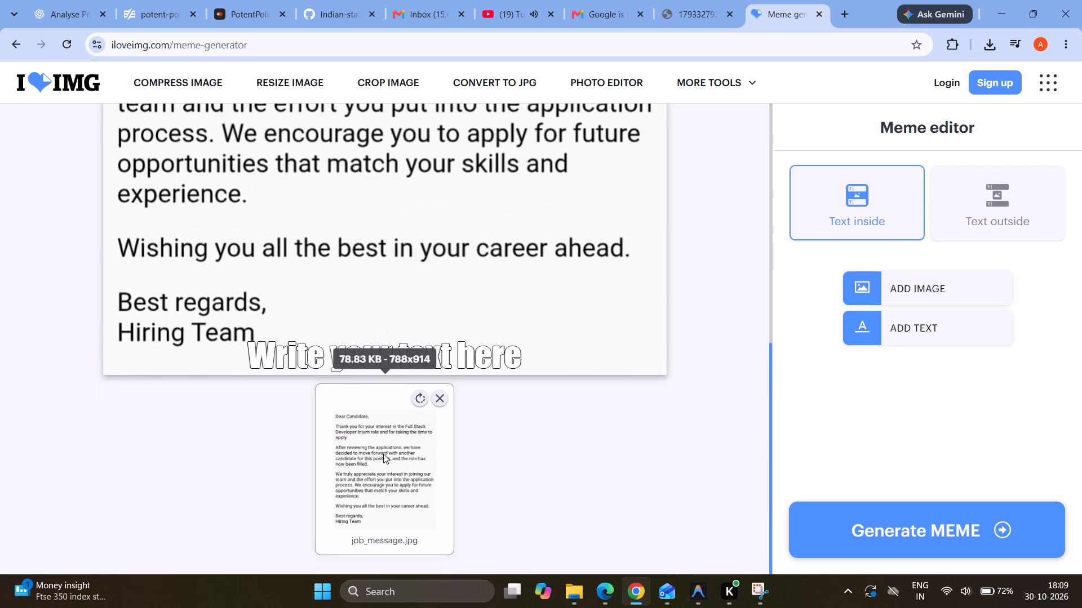
pyautogui.scroll(1, 352, 352)
pyautogui.click(375, 334)
pyautogui.scroll(2, 470, 336)
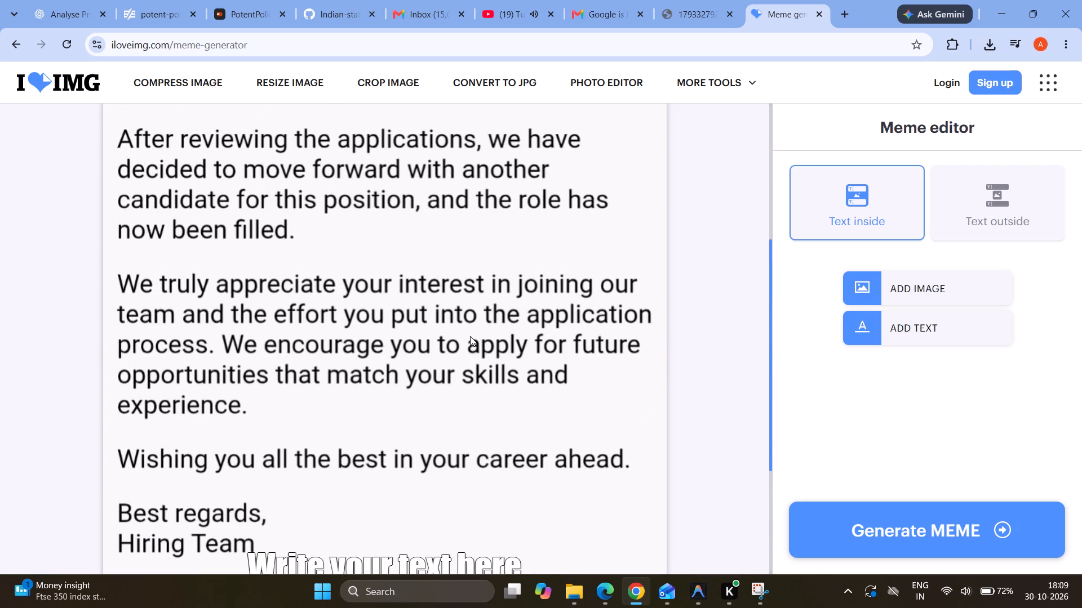
pyautogui.click(470, 336)
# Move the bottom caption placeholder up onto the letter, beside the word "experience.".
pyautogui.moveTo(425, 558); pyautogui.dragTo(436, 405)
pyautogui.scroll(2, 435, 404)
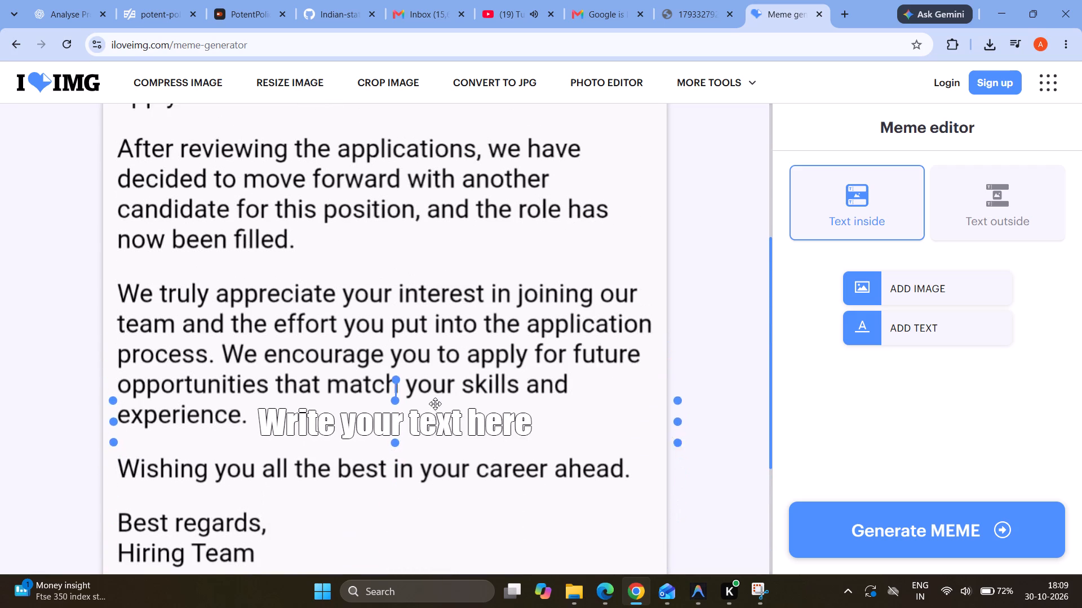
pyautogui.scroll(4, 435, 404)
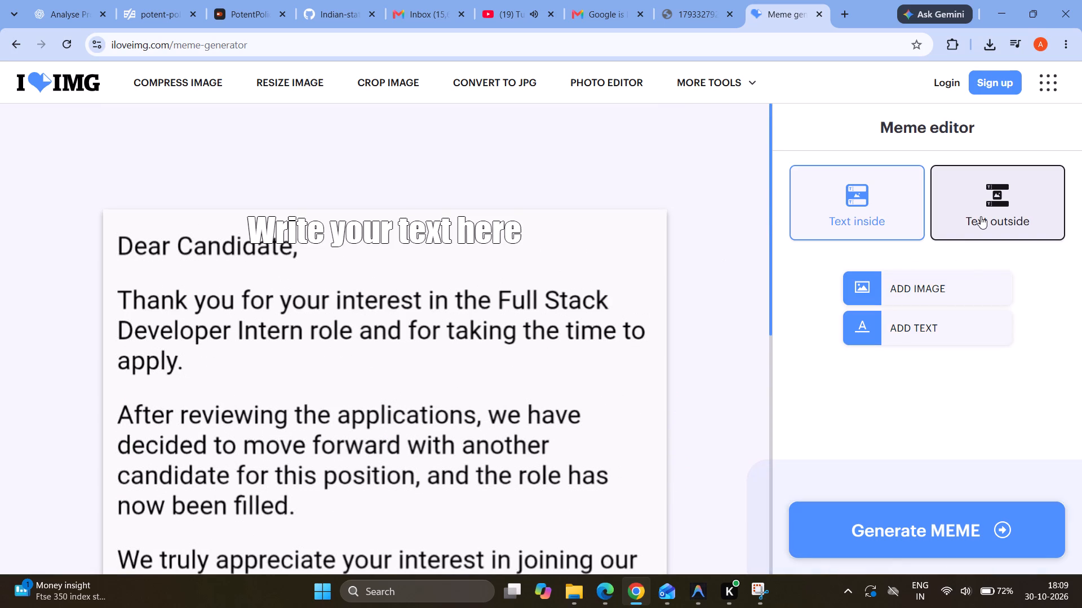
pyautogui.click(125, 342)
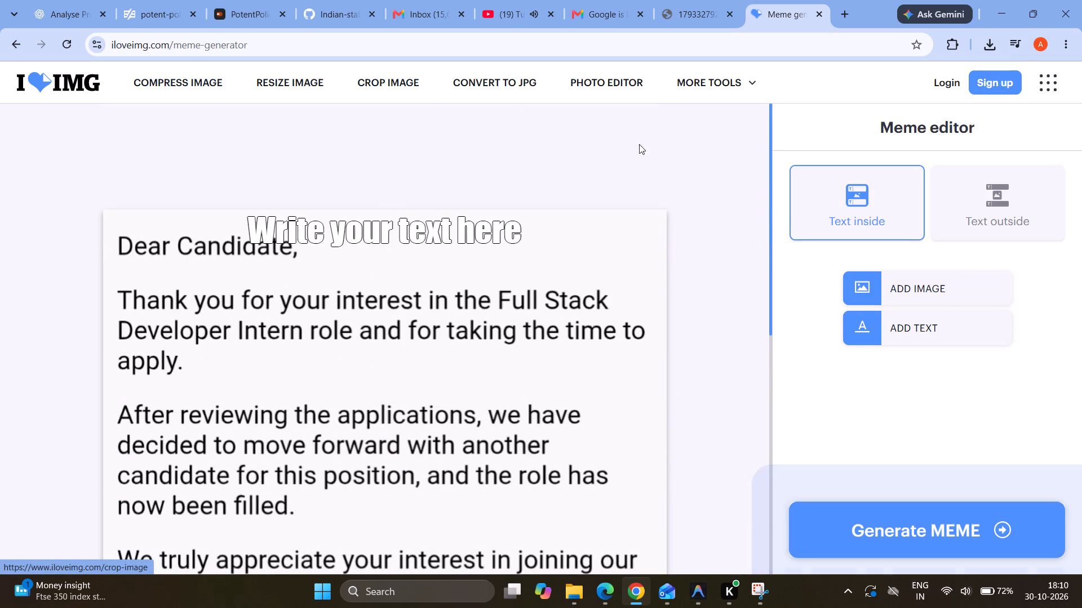
# Switch the meme layout to Text outside and check the captions above and below the letter.
pyautogui.click(951, 191)
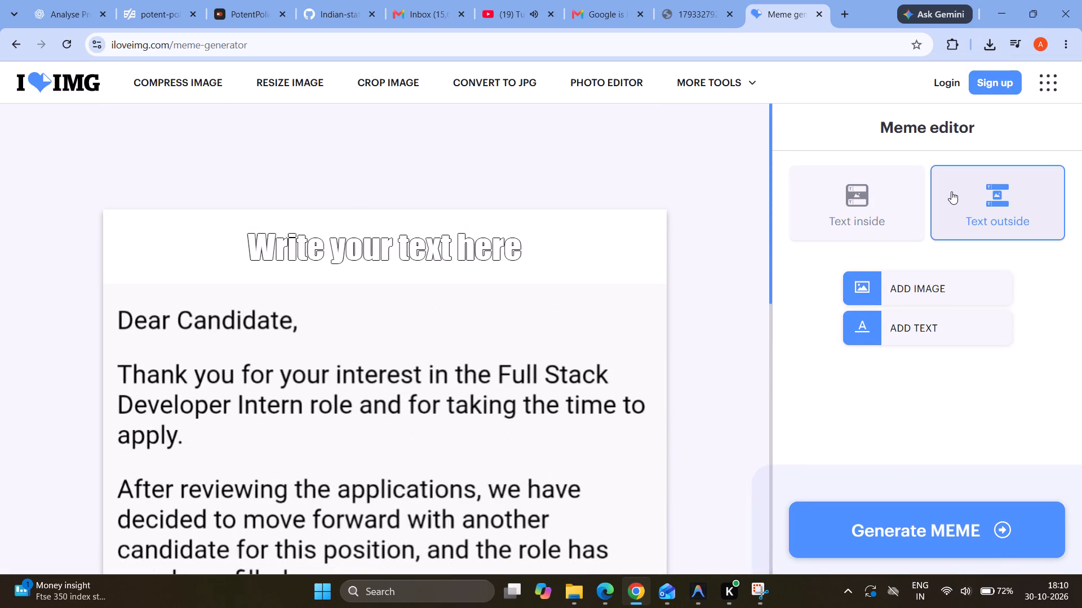
pyautogui.scroll(-7, 325, 325)
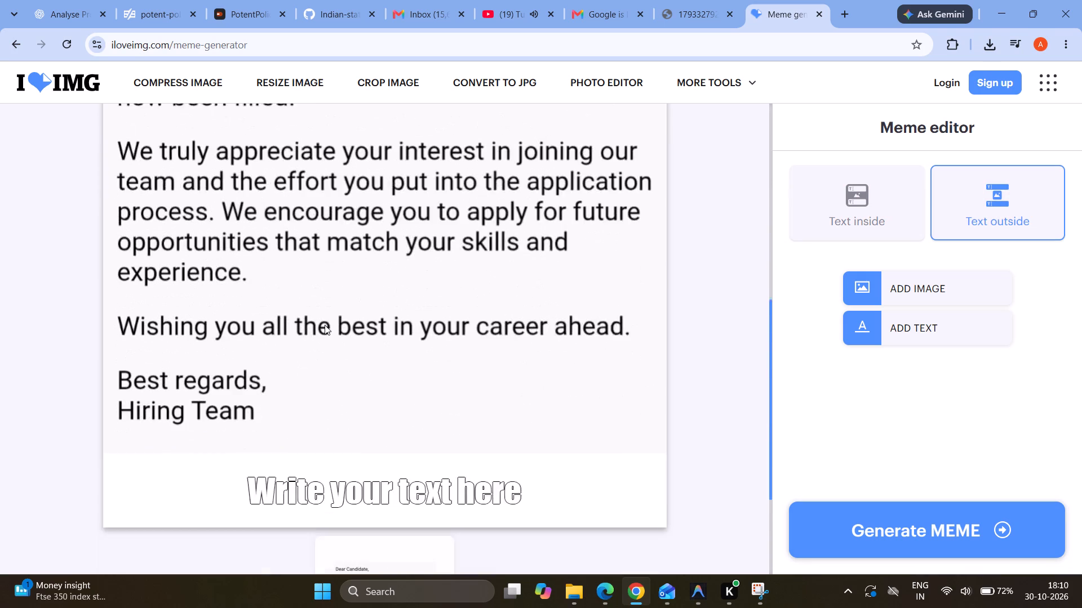
pyautogui.scroll(-3, 325, 325)
pyautogui.scroll(3, 325, 325)
pyautogui.scroll(-1, 388, 322)
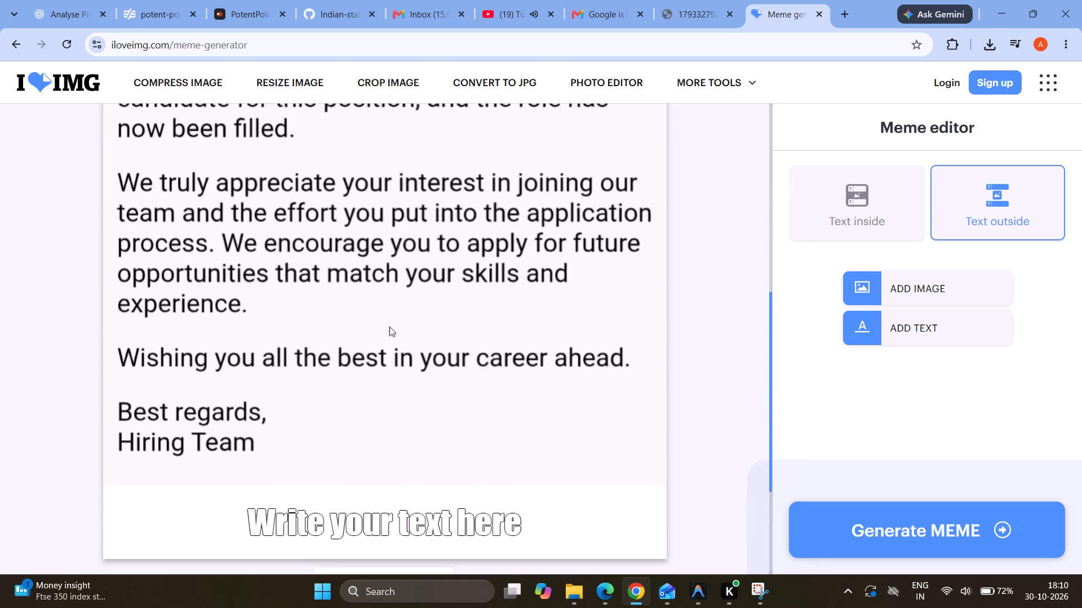
pyautogui.click(429, 480)
pyautogui.scroll(8, 440, 275)
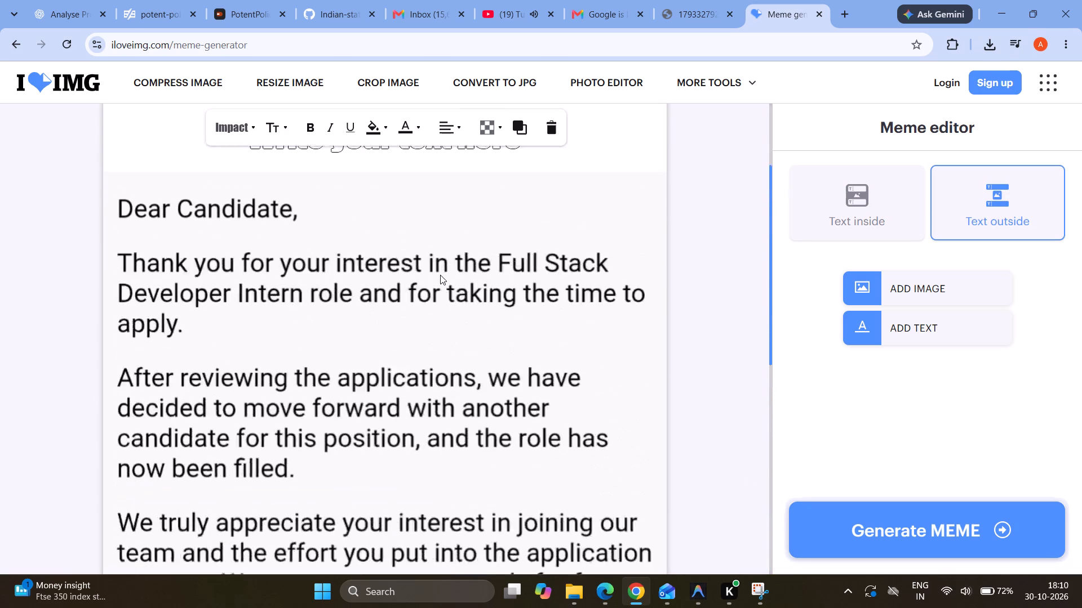
pyautogui.scroll(2, 440, 275)
# Add four blank lines after the top caption's placeholder text to enlarge the white area above the letter.
pyautogui.click(409, 248)
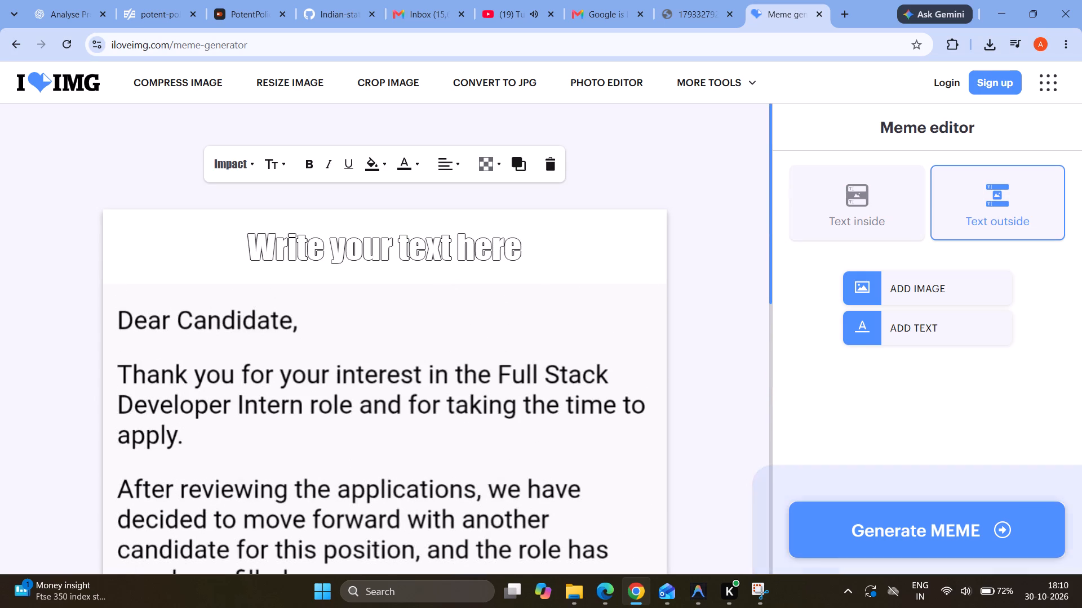
pyautogui.click(601, 251)
pyautogui.click(549, 256)
pyautogui.click(510, 249)
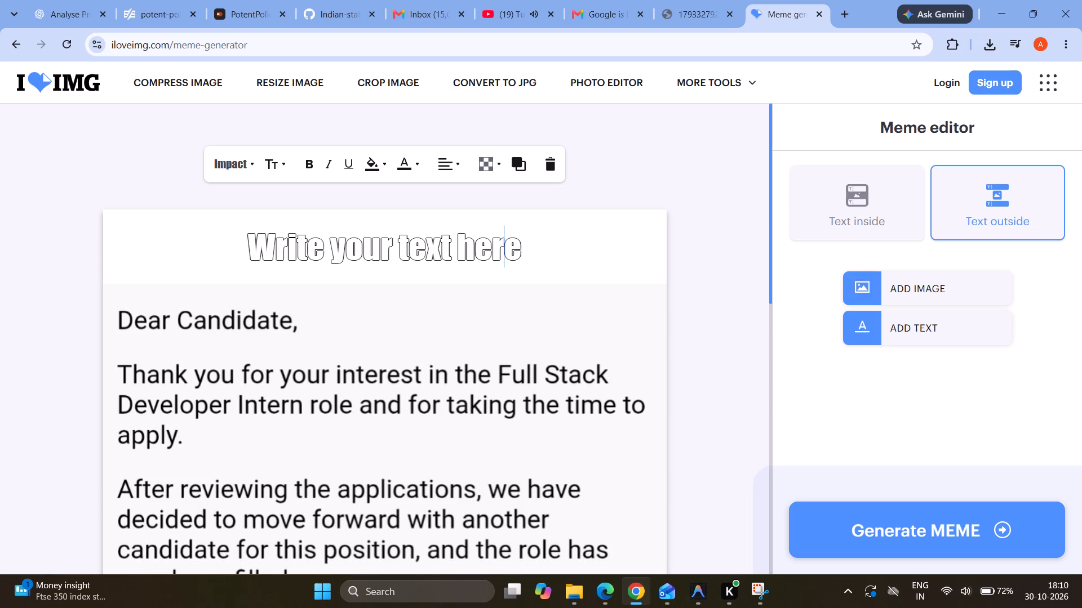
pyautogui.press('Right')
pyautogui.press('Right')
pyautogui.press('Return')
pyautogui.press('Return')
pyautogui.press('Return')
pyautogui.press('Return')
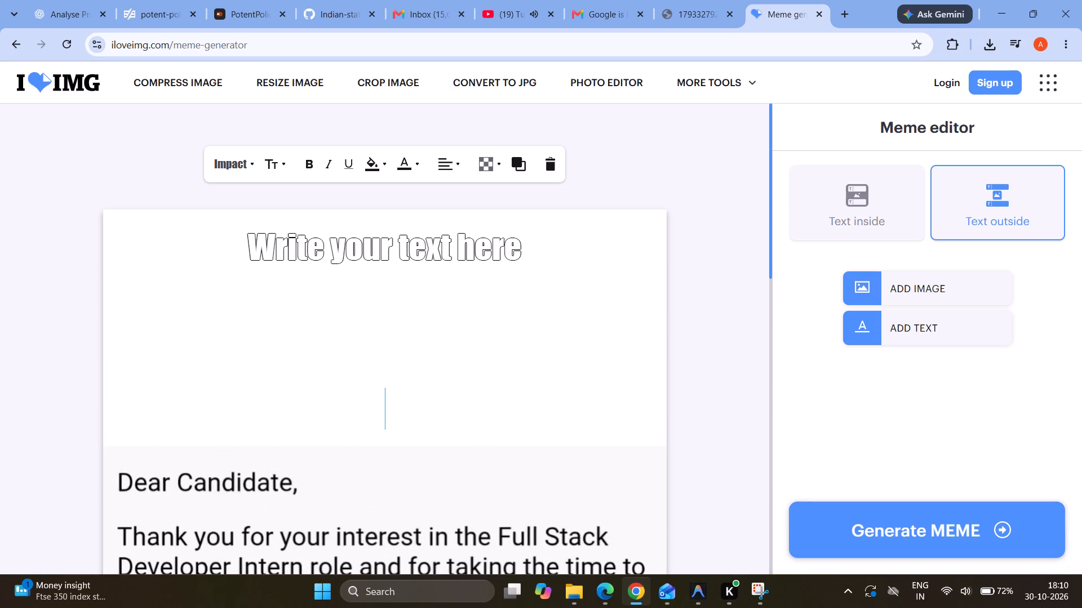
pyautogui.scroll(-11, 457, 245)
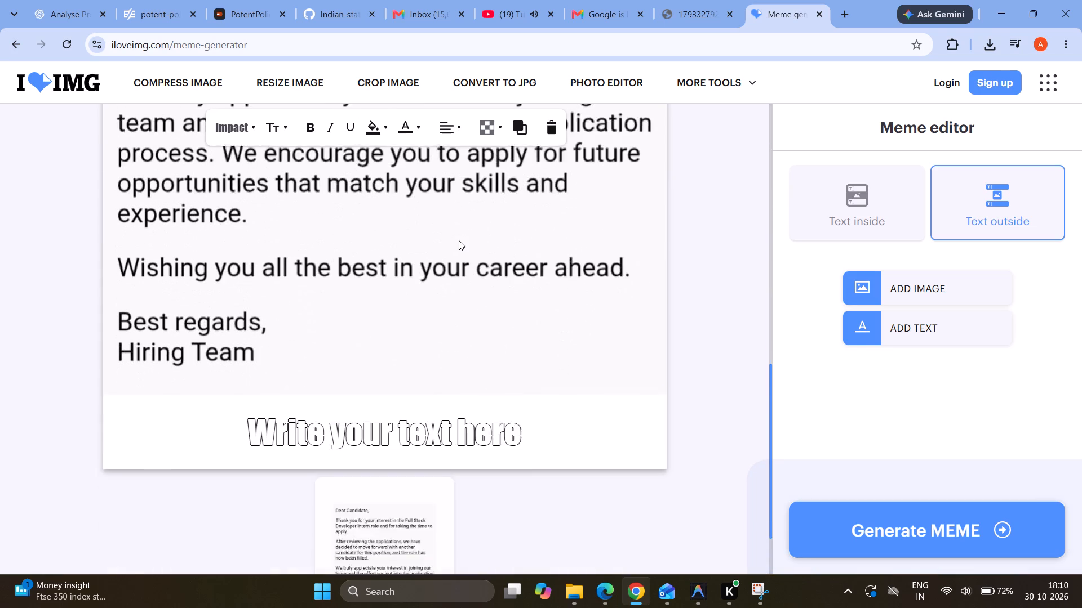
pyautogui.scroll(-2, 459, 240)
pyautogui.scroll(12, 452, 198)
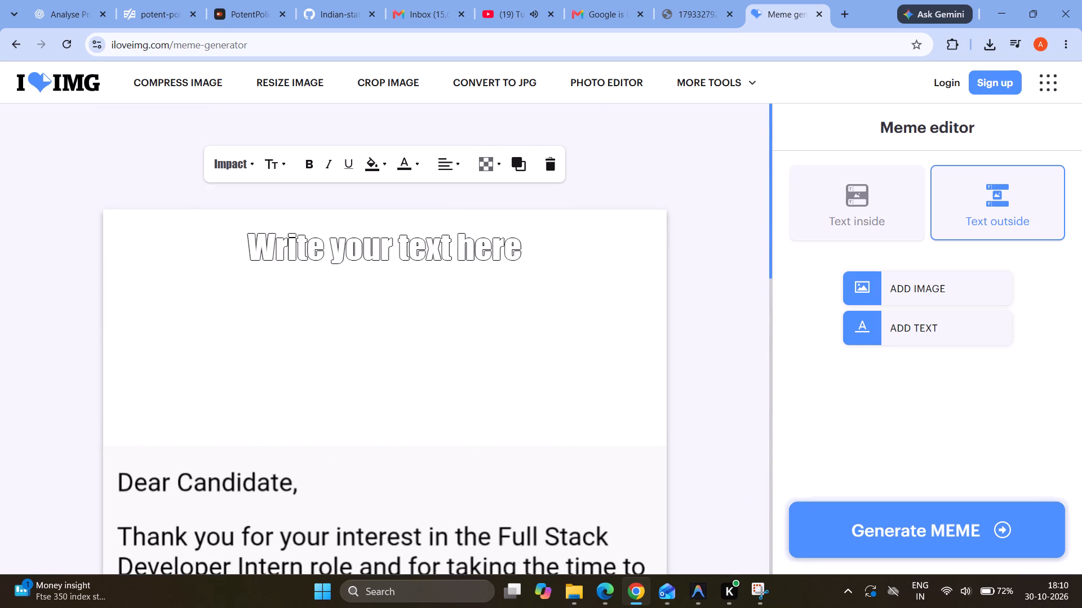
# Make the whole top caption placeholder "Write your text here" bold.
pyautogui.moveTo(520, 252); pyautogui.dragTo(264, 249)
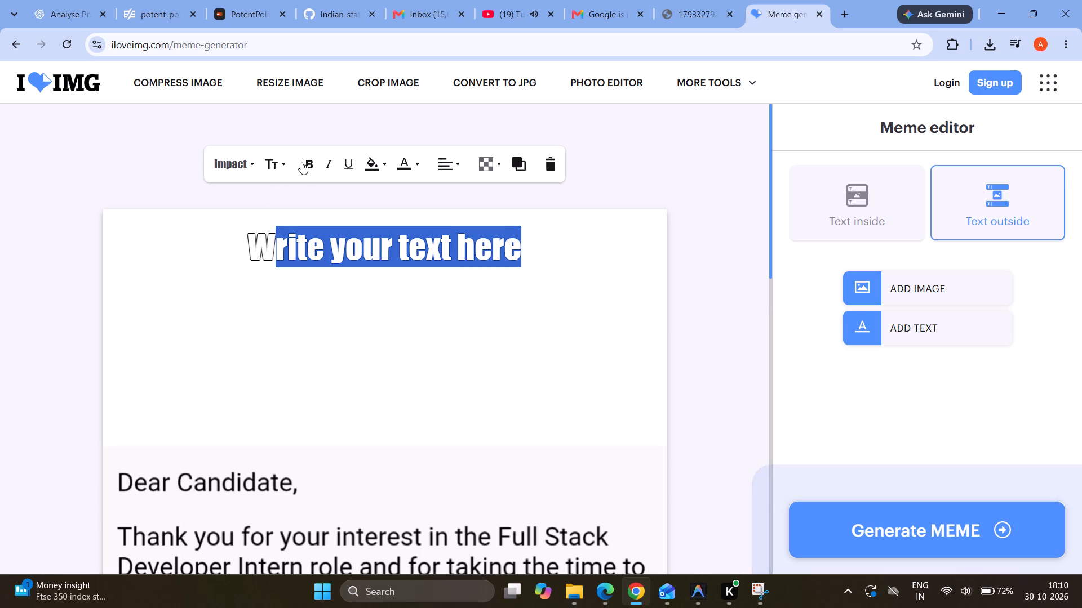
pyautogui.click(304, 162)
pyautogui.click(493, 254)
pyautogui.moveTo(518, 248); pyautogui.dragTo(481, 248)
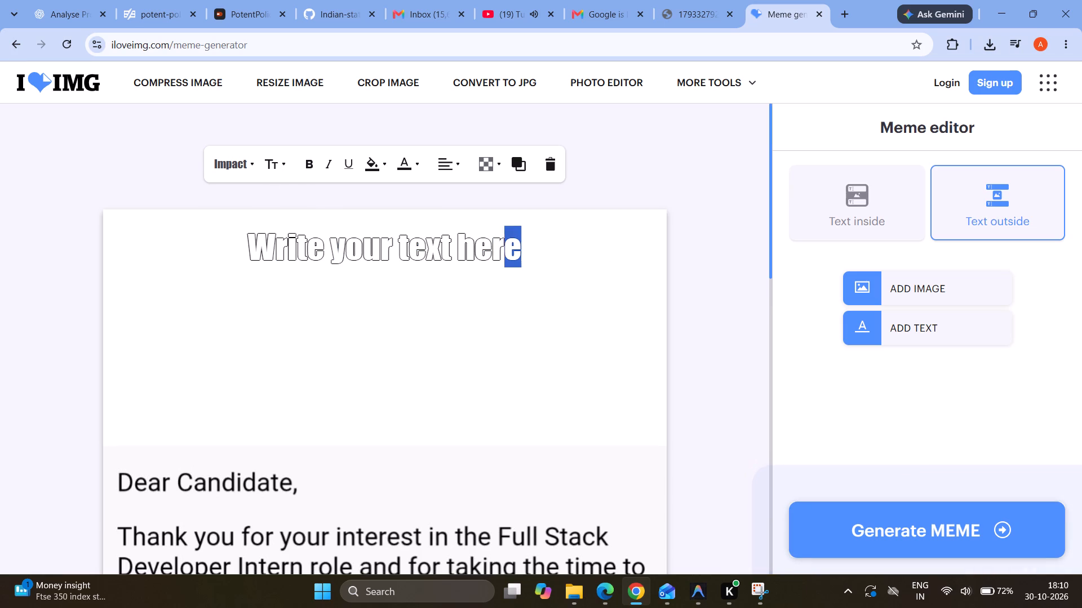
pyautogui.moveTo(481, 248); pyautogui.dragTo(250, 252)
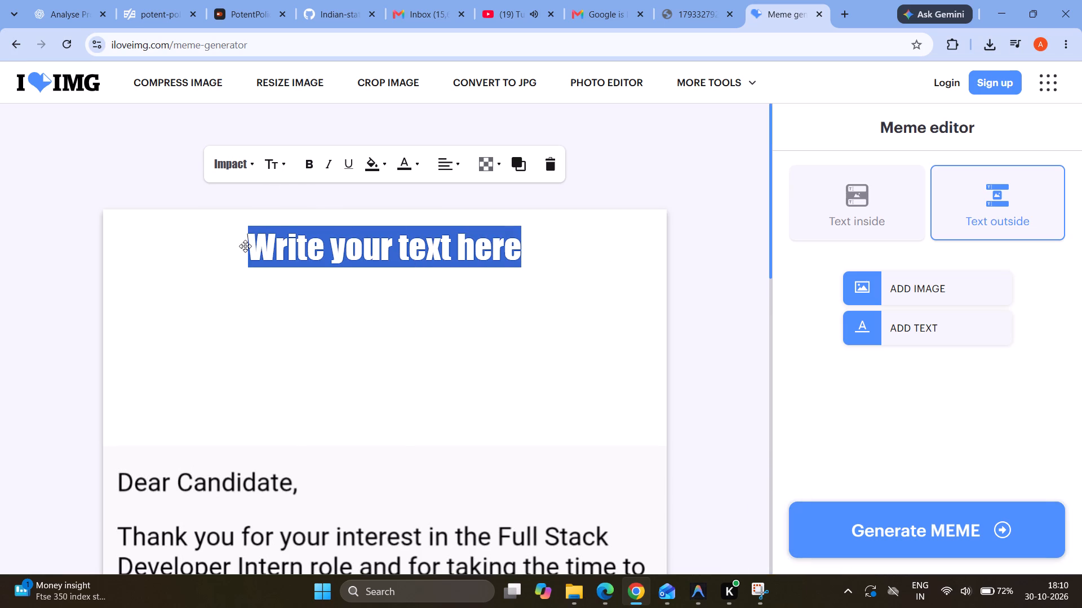
pyautogui.click(307, 160)
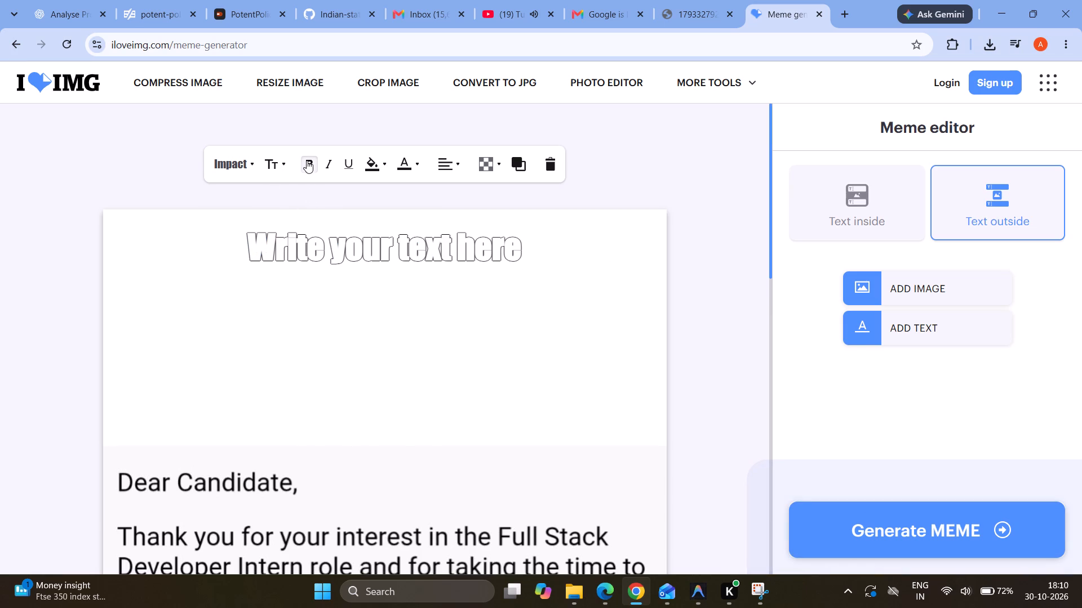
# Replace the top caption's placeholder text with "Online gurus:" above the letter.
pyautogui.click(510, 256)
pyautogui.moveTo(522, 254); pyautogui.dragTo(277, 255)
pyautogui.click(334, 253)
pyautogui.click(512, 249)
pyautogui.moveTo(517, 249); pyautogui.dragTo(249, 239)
pyautogui.hotkey('shift', 'BackSpace')
pyautogui.write('Ypi')
pyautogui.press('BackSpace')
pyautogui.press('BackSpace')
pyautogui.hotkey('shift', 'BackSpace')
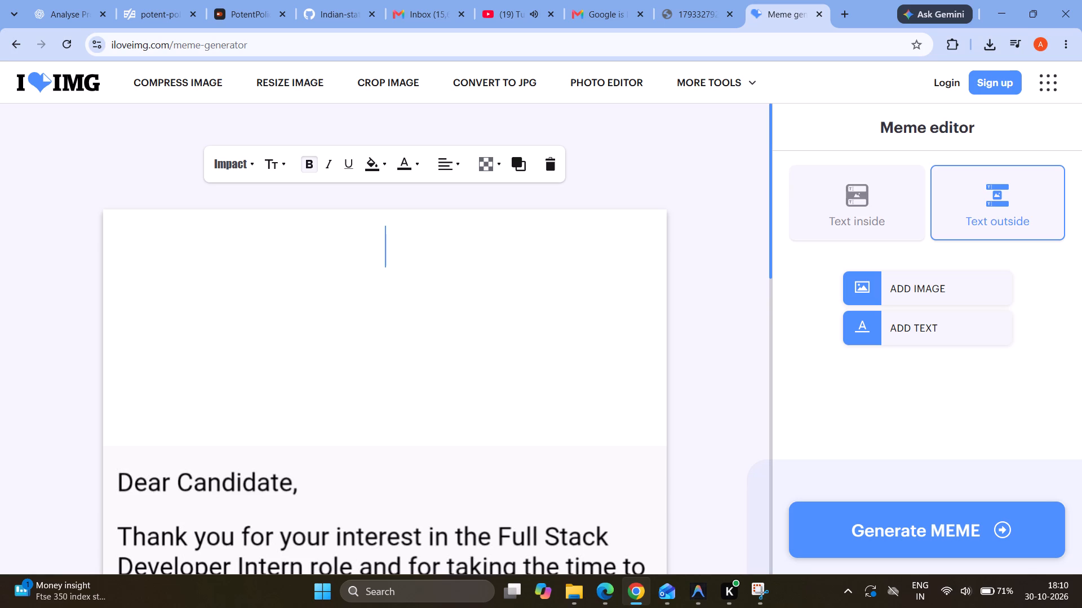
pyautogui.hotkey('shift', 'm')
pyautogui.hotkey('shift', 'BackSpace')
pyautogui.write('Online guru:')
pyautogui.press('space')
pyautogui.click(458, 247)
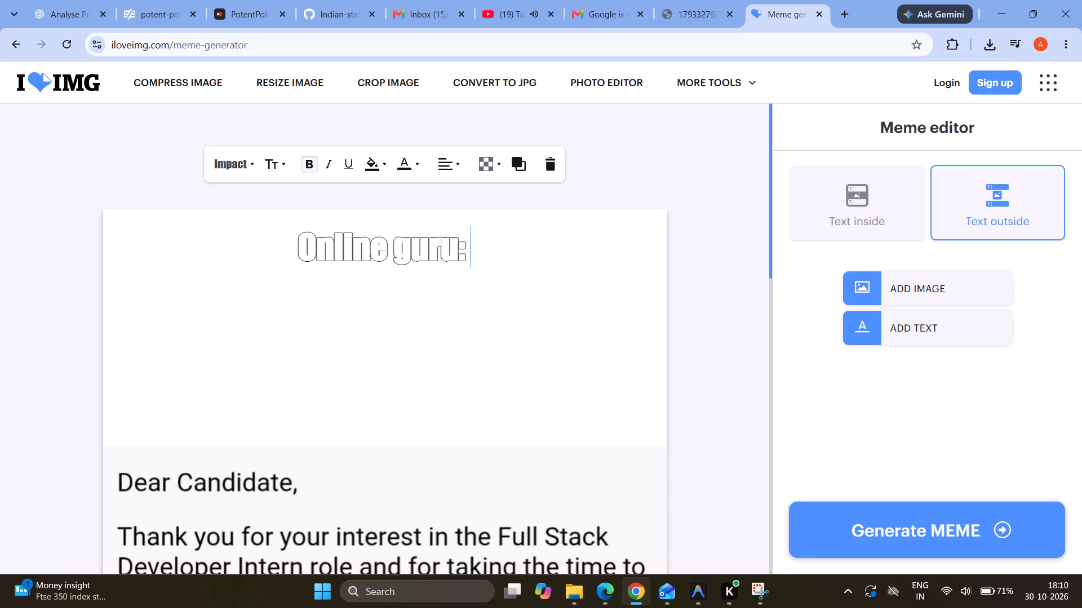
pyautogui.press('s')
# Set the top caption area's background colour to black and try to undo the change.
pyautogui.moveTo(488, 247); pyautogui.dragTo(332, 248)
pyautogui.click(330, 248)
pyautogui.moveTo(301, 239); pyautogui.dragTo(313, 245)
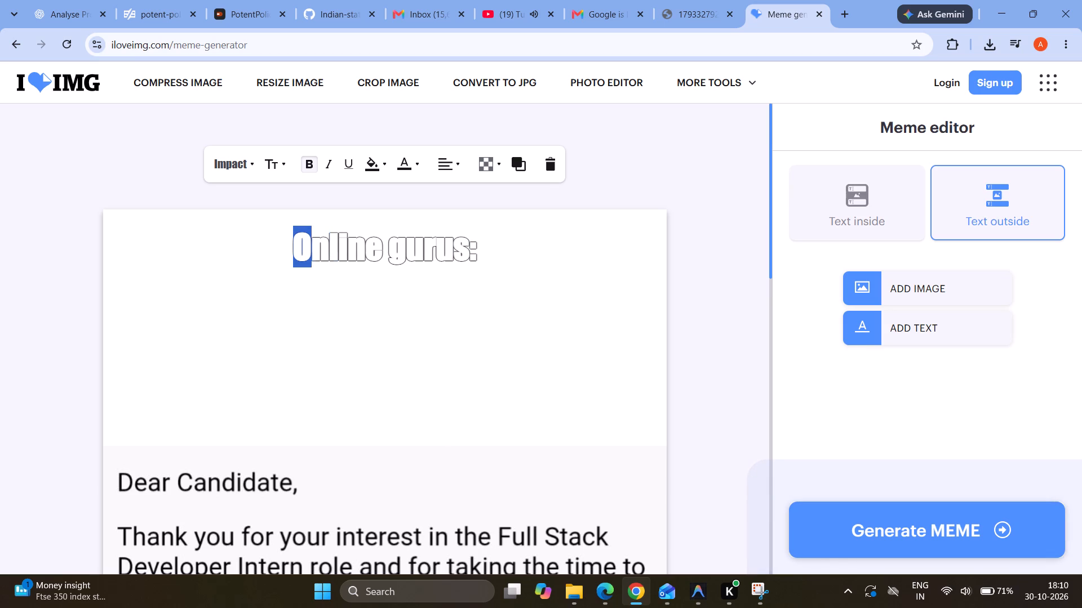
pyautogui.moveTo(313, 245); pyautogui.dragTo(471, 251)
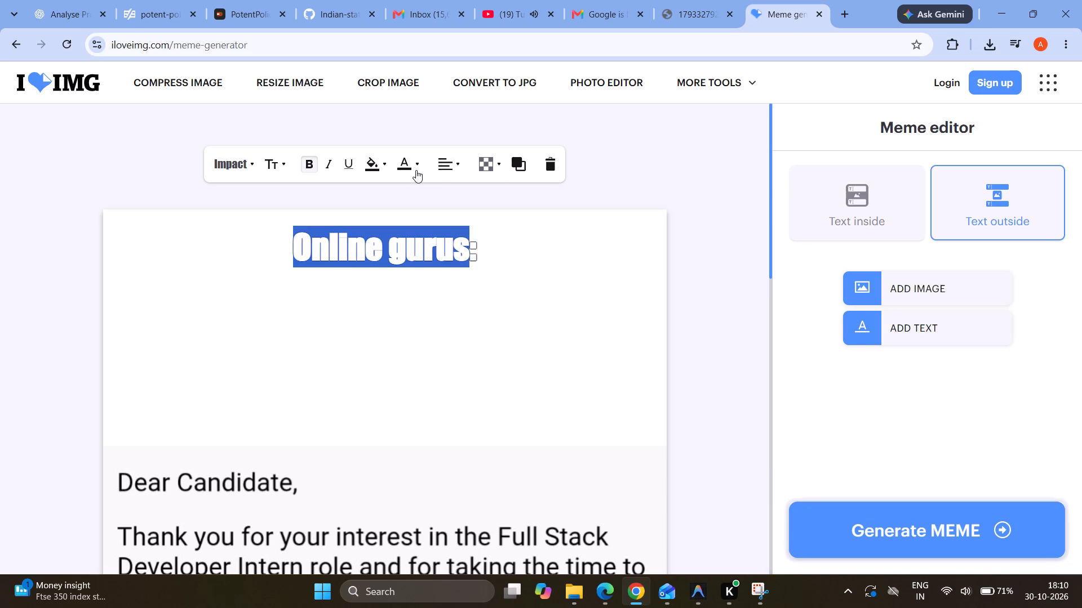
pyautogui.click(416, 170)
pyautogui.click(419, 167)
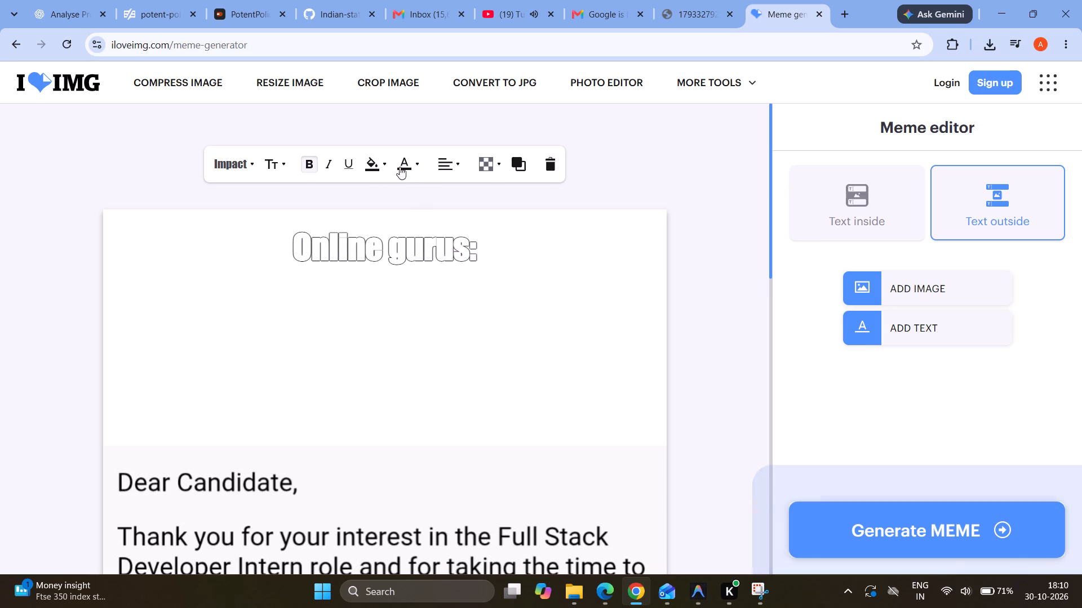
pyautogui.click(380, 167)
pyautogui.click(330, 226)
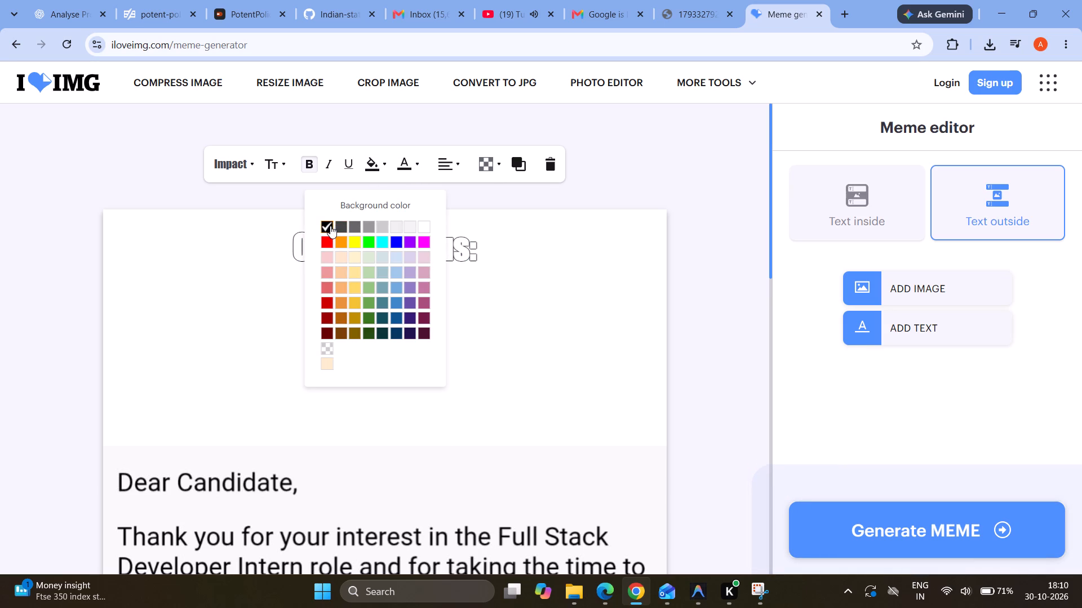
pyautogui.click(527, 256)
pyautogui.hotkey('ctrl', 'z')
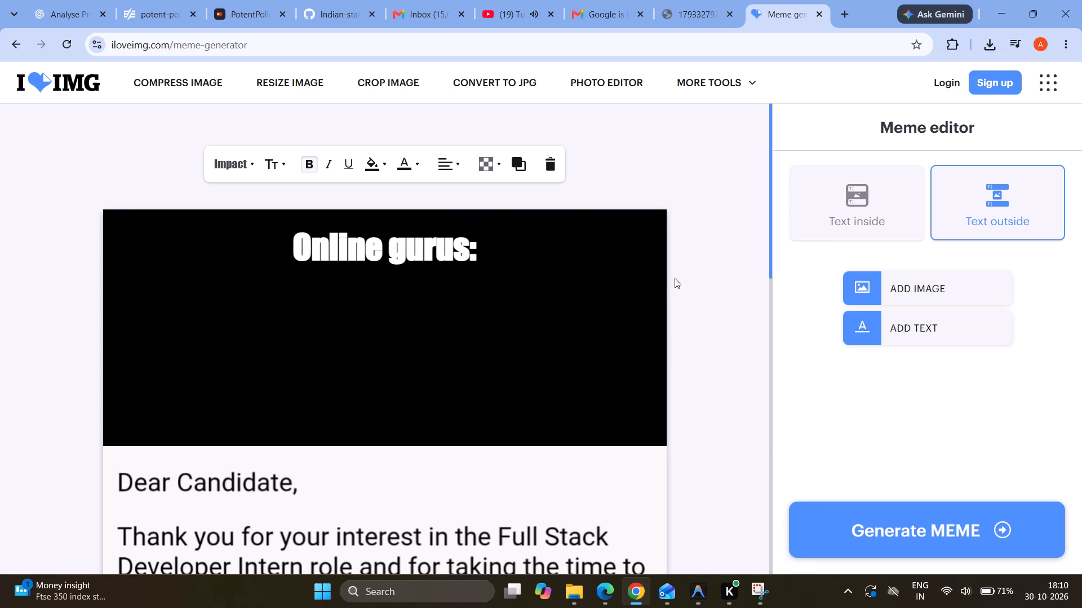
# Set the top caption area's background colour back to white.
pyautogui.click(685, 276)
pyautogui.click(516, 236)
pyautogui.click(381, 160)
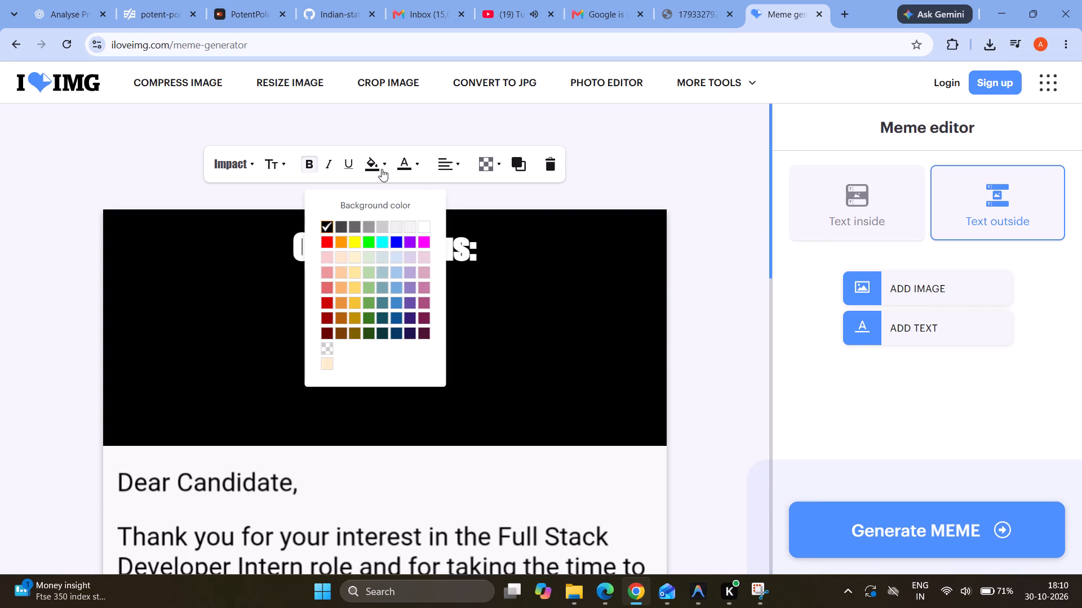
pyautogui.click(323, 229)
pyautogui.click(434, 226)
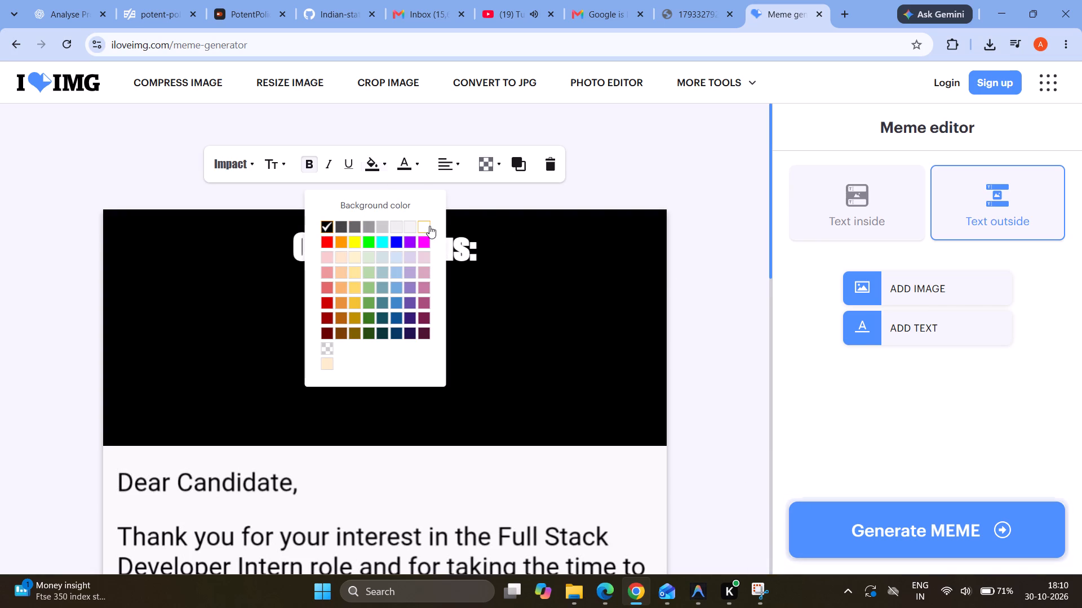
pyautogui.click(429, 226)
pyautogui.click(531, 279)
# Set the font colour of the "Online gurus:" caption to black.
pyautogui.click(433, 244)
pyautogui.moveTo(472, 234); pyautogui.dragTo(412, 235)
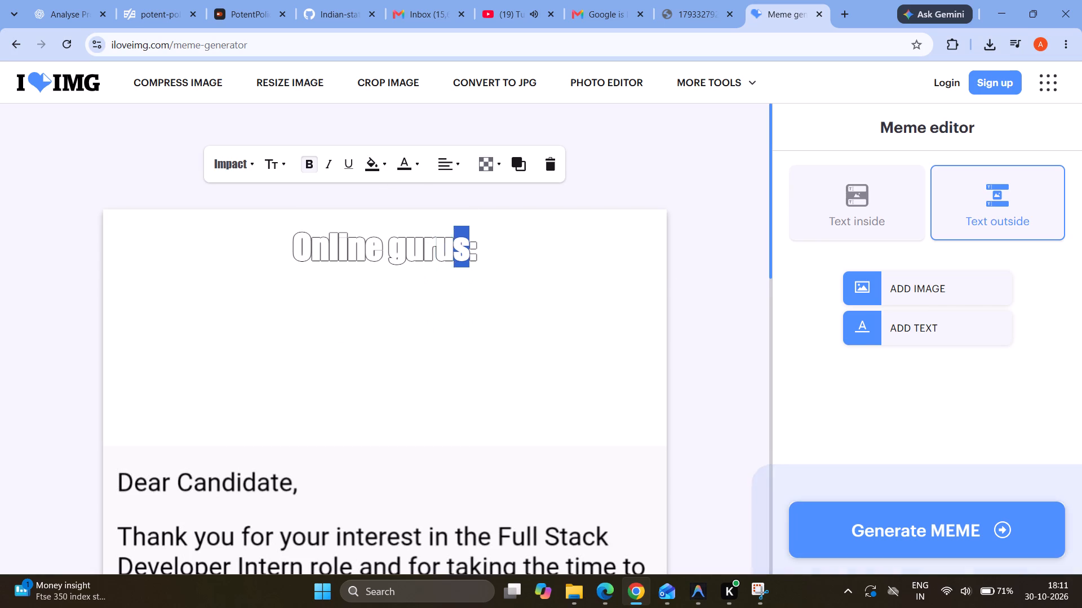
pyautogui.moveTo(412, 235); pyautogui.dragTo(293, 236)
pyautogui.click(405, 160)
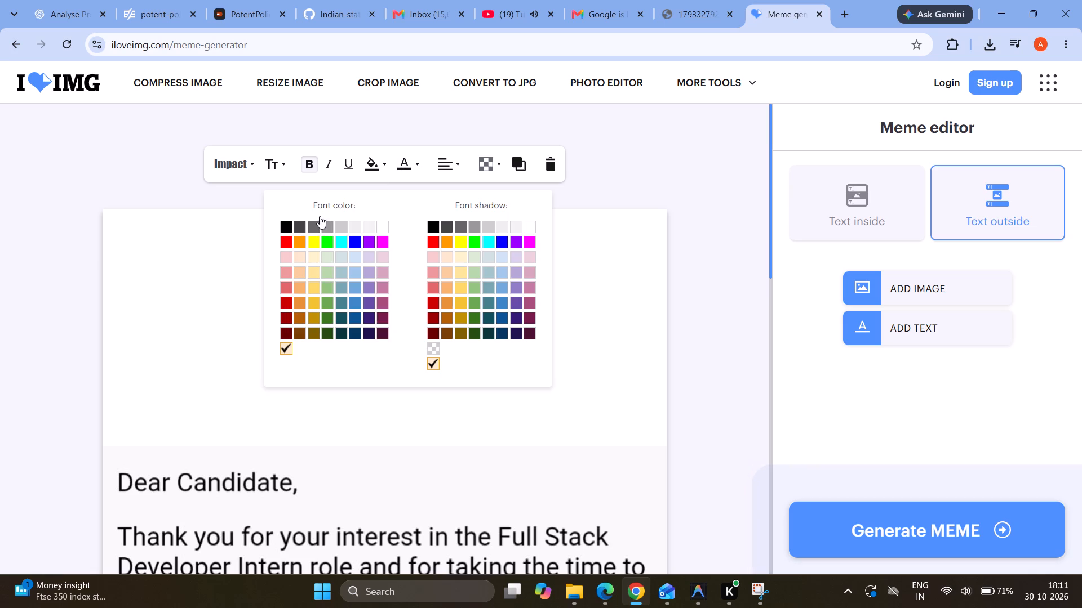
pyautogui.click(286, 229)
pyautogui.click(728, 268)
# Change the font of the whole "Online gurus:" caption to Arial.
pyautogui.click(472, 247)
pyautogui.moveTo(498, 249); pyautogui.dragTo(256, 249)
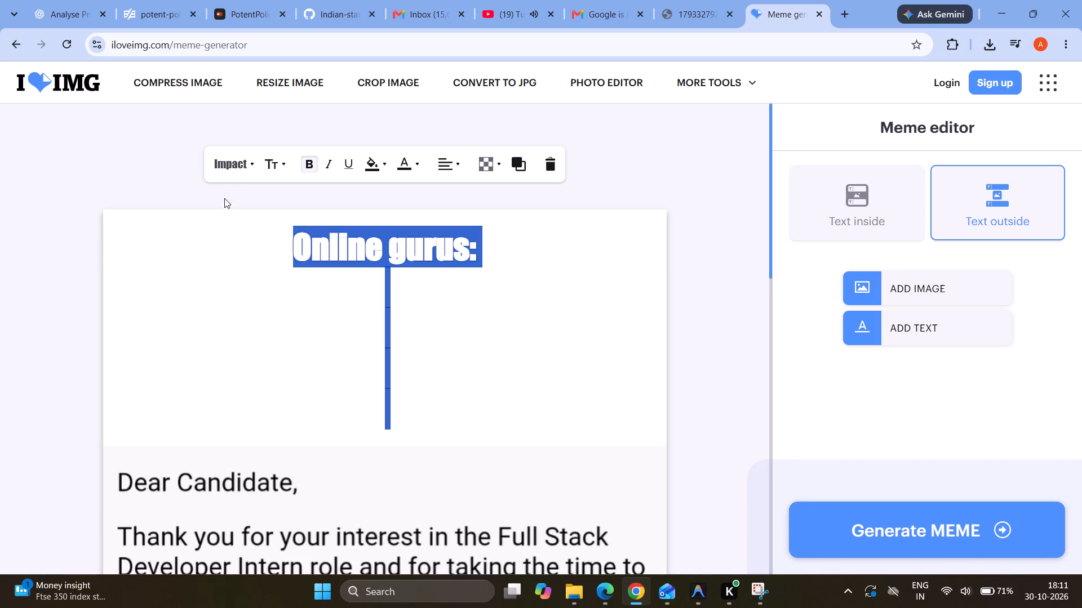
pyautogui.click(234, 169)
pyautogui.click(236, 204)
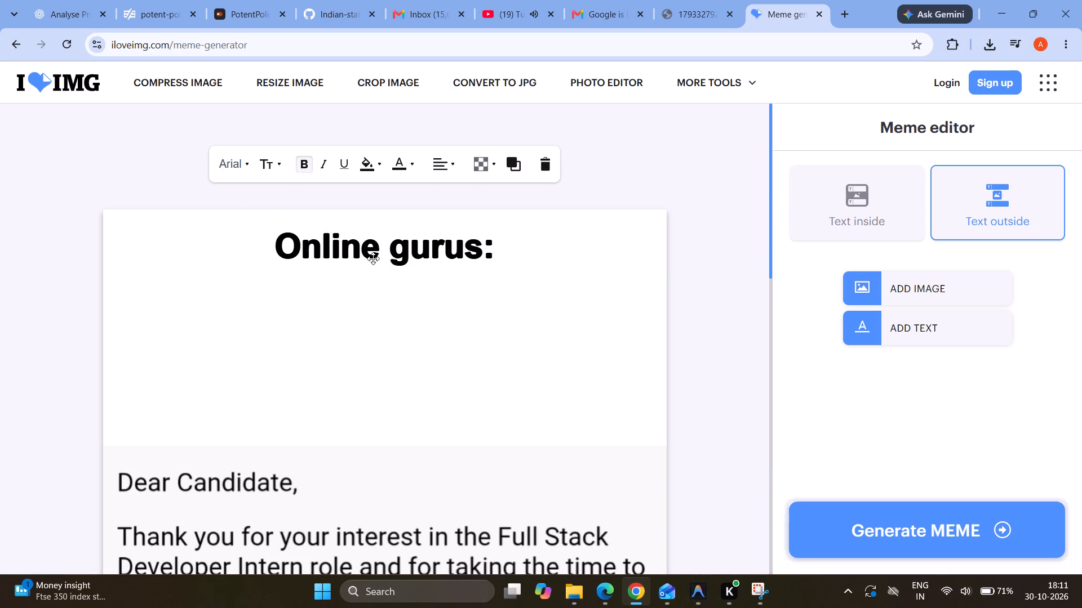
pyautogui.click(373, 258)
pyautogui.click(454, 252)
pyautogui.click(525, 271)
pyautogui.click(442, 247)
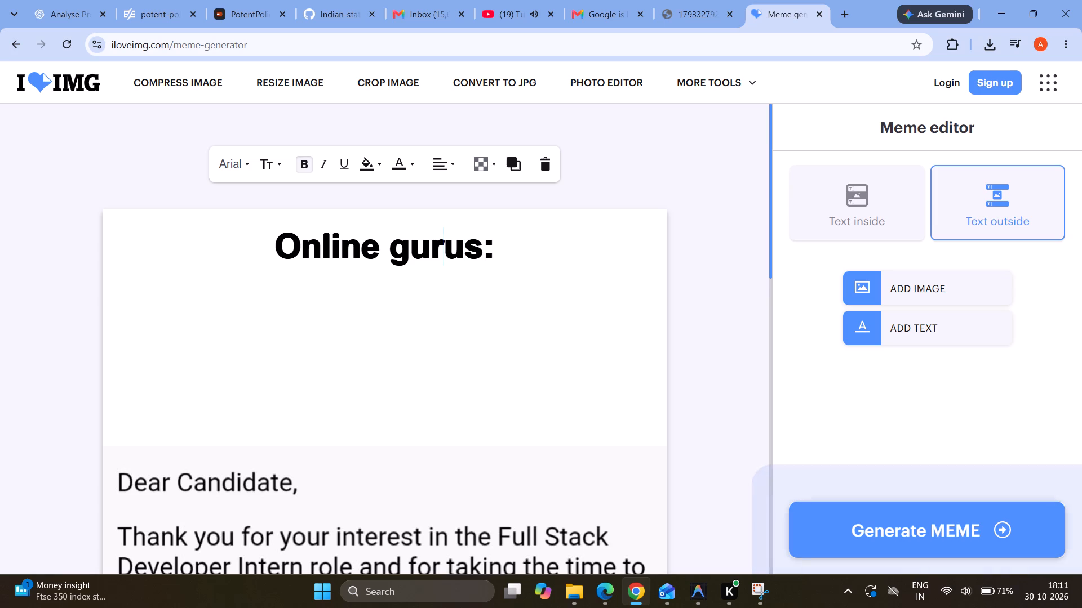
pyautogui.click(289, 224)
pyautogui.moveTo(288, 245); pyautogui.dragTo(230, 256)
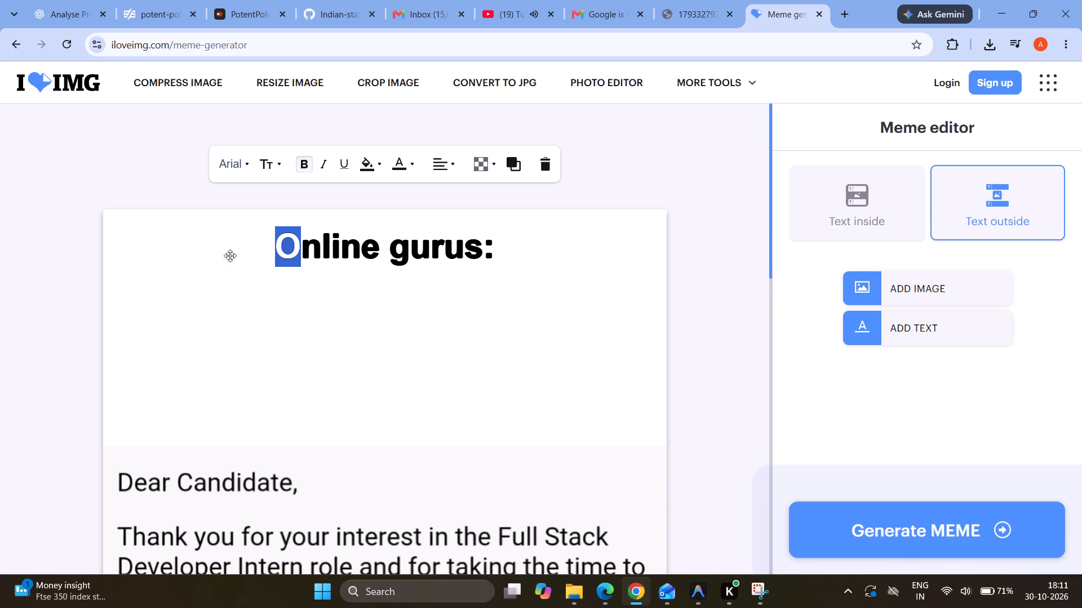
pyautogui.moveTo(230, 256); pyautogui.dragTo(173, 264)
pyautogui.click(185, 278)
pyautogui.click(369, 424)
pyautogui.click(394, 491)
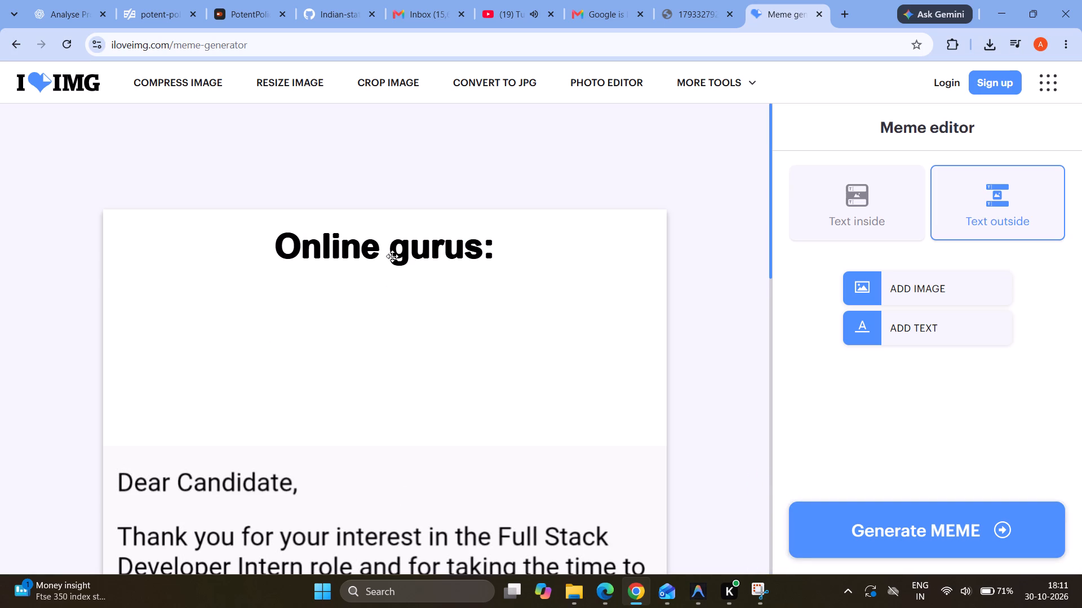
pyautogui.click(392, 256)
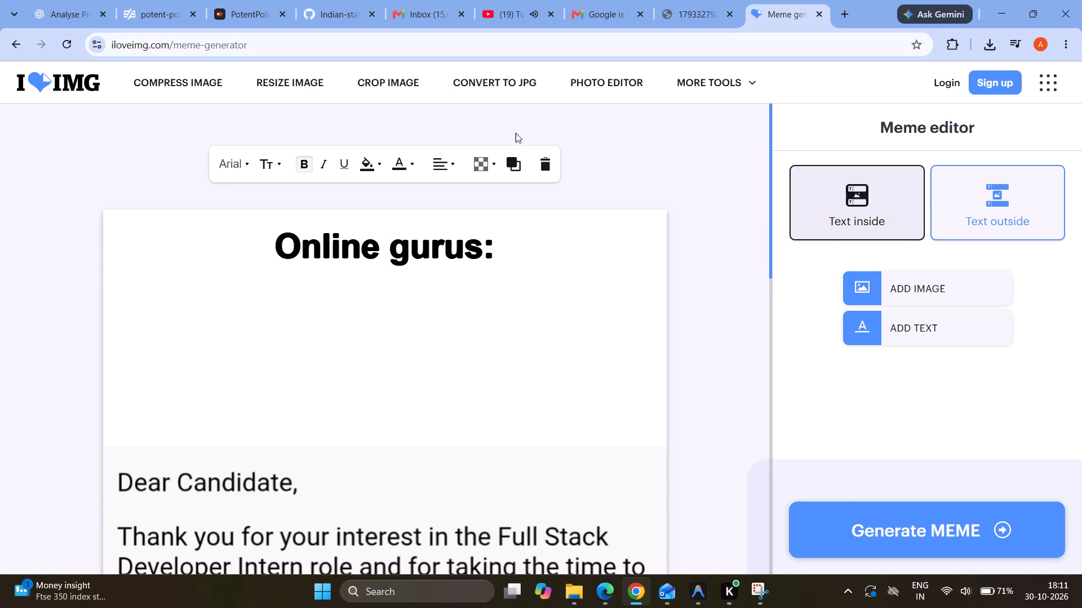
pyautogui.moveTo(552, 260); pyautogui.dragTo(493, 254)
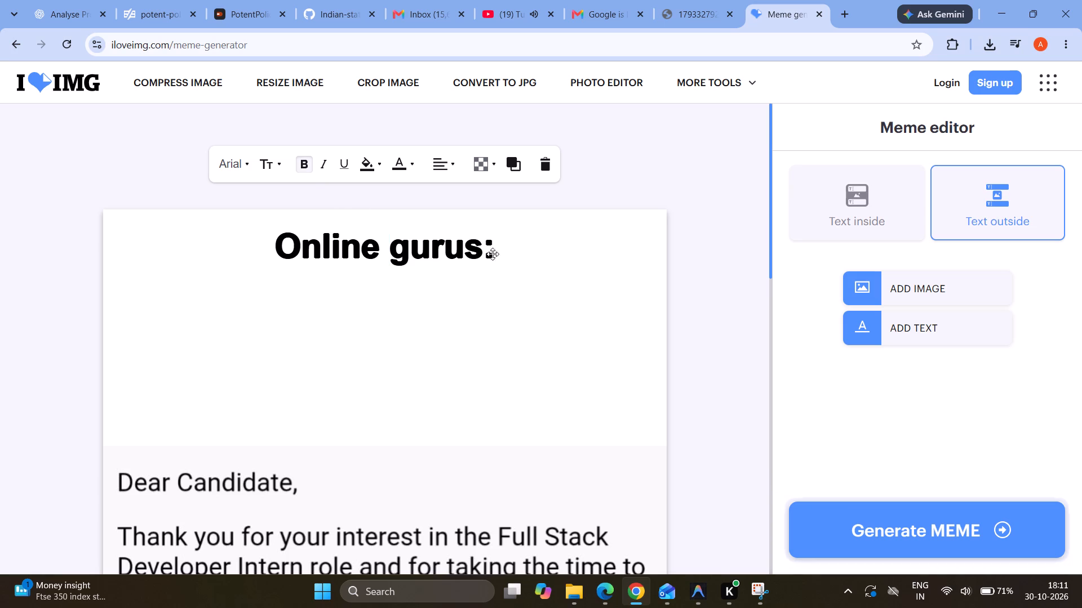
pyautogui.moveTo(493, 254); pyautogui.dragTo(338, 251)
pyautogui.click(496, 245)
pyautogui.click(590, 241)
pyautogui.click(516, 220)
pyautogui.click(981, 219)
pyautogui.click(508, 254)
# Remove three blank lines below "Online gurus:" to shrink the white area above the letter.
pyautogui.scroll(-12, 508, 254)
pyautogui.scroll(11, 484, 346)
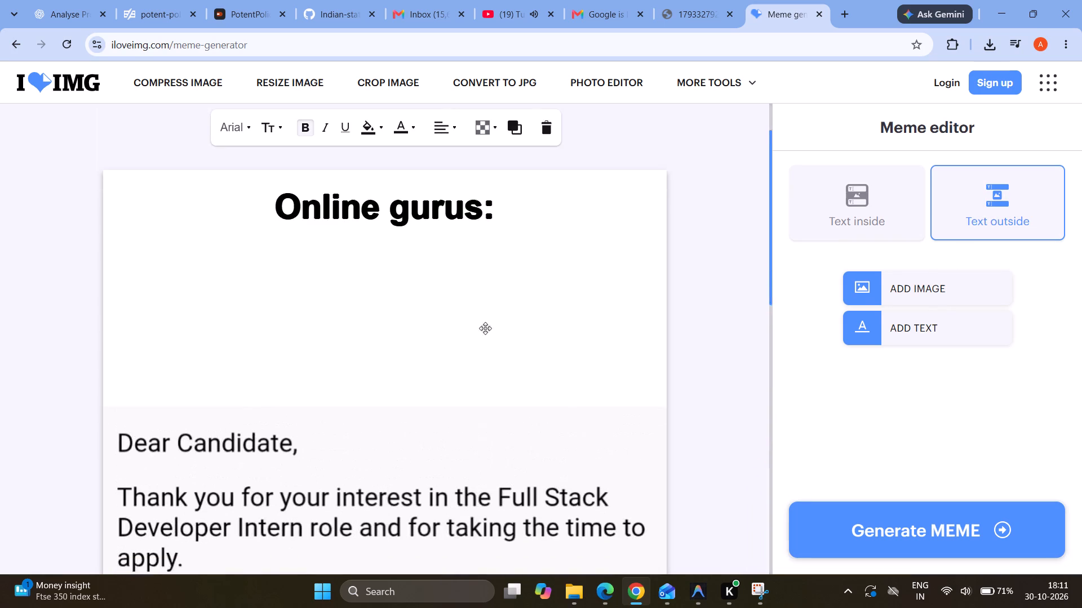
pyautogui.click(437, 306)
pyautogui.click(401, 236)
pyautogui.click(445, 287)
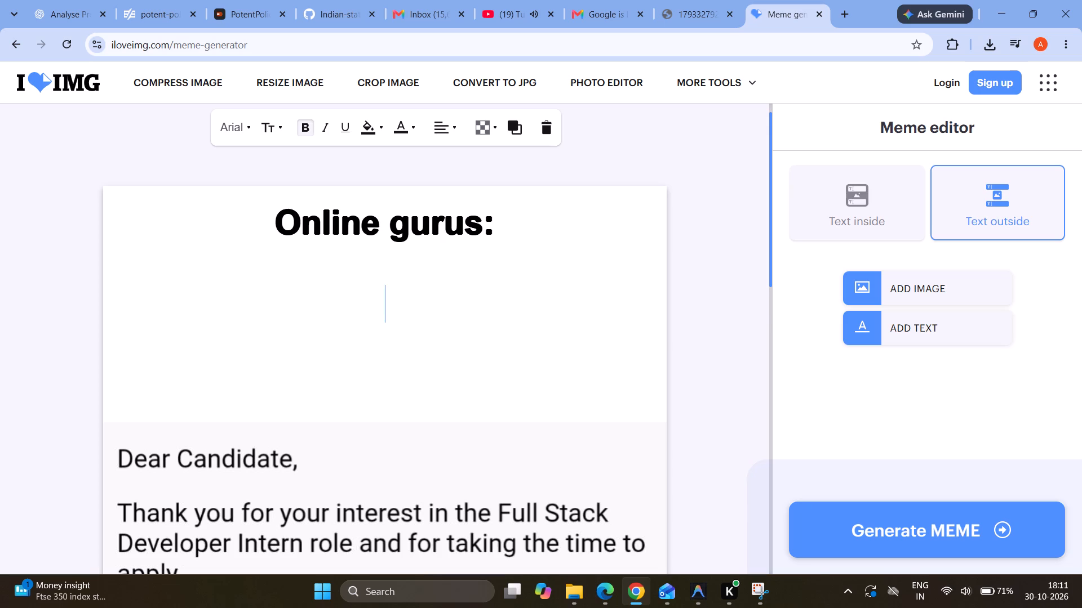
pyautogui.press('BackSpace')
pyautogui.click(402, 333)
pyautogui.click(380, 300)
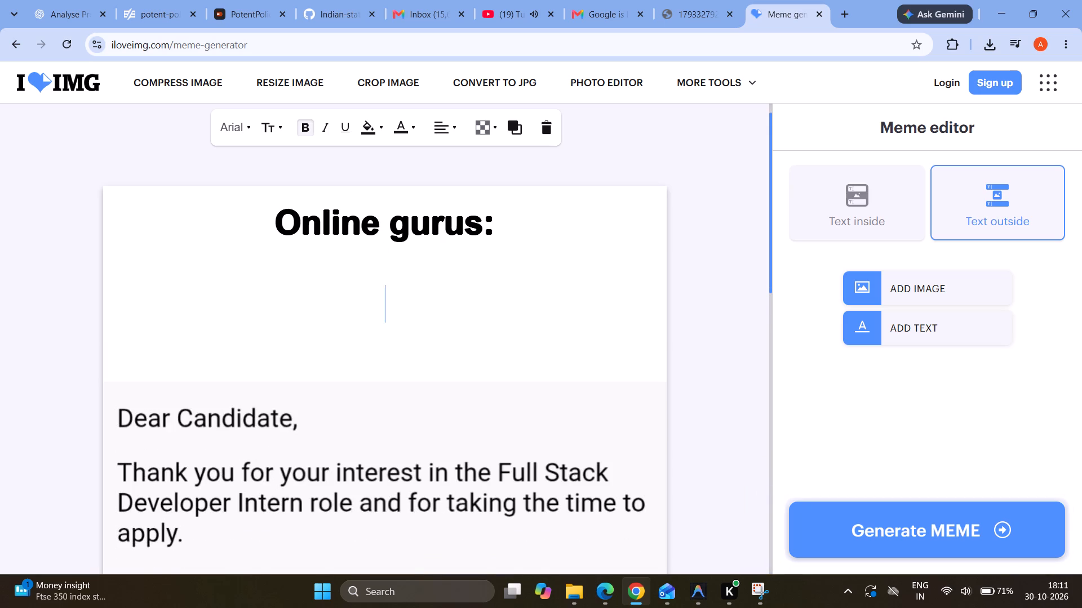
pyautogui.press('BackSpace')
pyautogui.press('BackSpace')
pyautogui.click(439, 240)
pyautogui.click(501, 260)
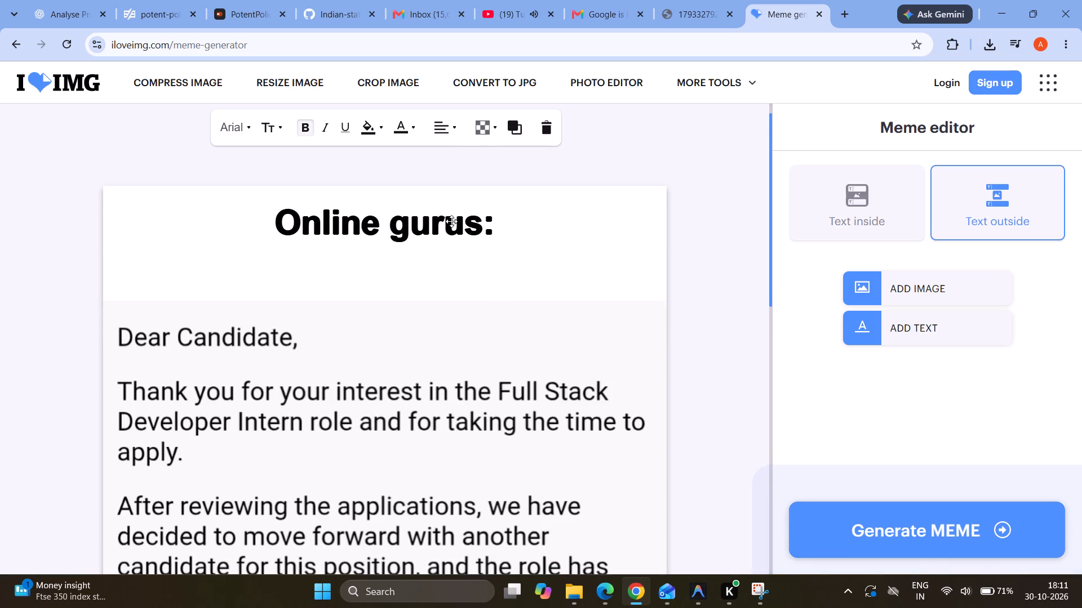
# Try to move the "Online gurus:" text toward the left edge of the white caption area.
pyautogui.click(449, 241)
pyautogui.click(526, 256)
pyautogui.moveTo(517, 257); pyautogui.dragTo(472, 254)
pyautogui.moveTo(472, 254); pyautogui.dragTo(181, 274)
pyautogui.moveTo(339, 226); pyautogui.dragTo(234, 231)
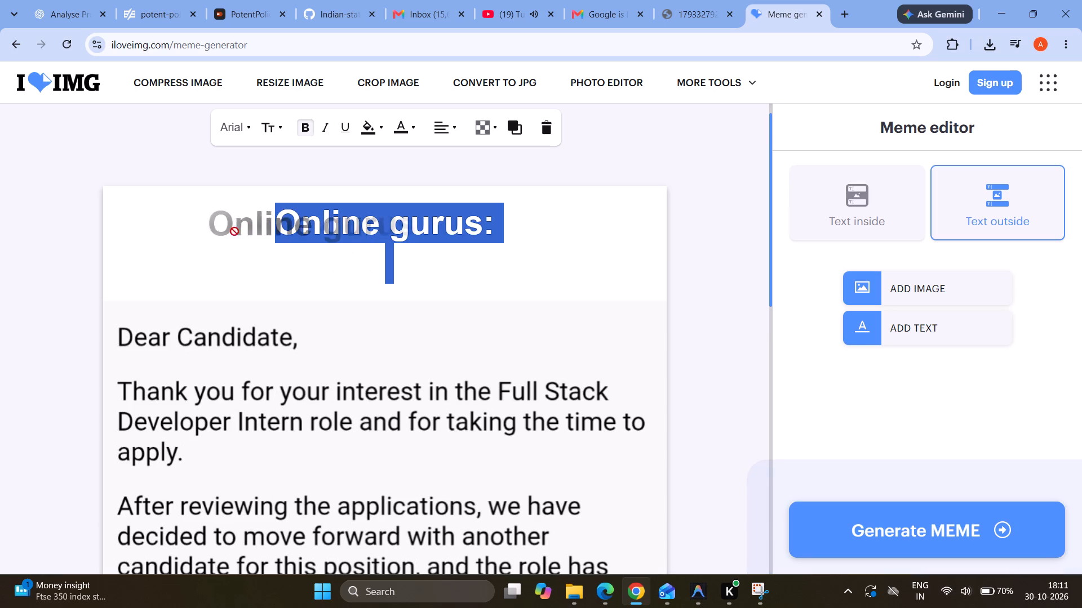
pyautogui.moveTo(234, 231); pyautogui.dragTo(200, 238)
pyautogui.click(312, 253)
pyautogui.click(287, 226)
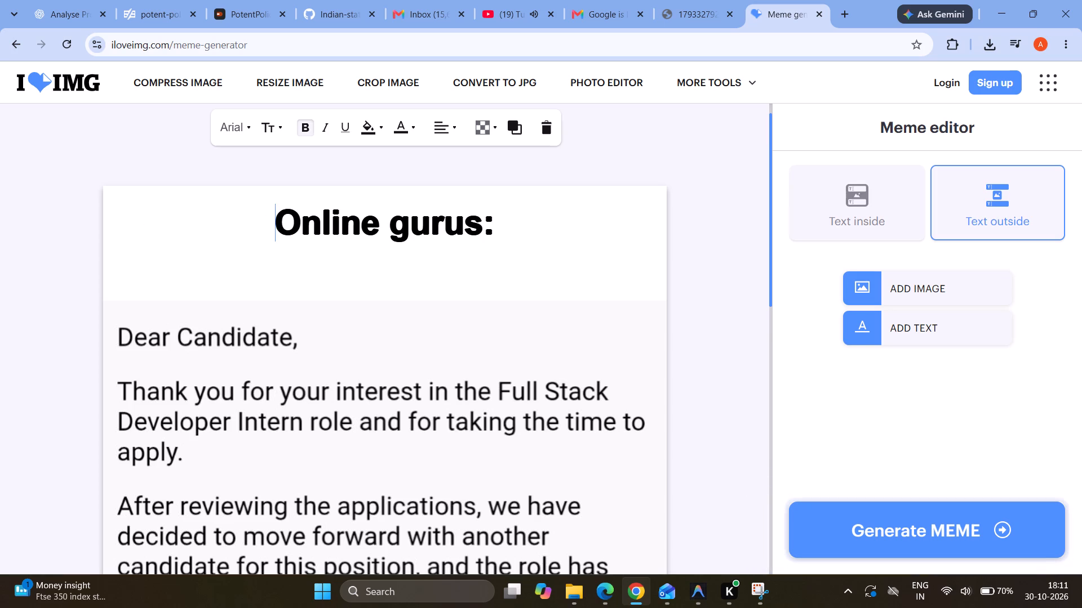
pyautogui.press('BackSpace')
# Left-align the "Online gurus:" caption and add a space after its colon.
pyautogui.click(445, 125)
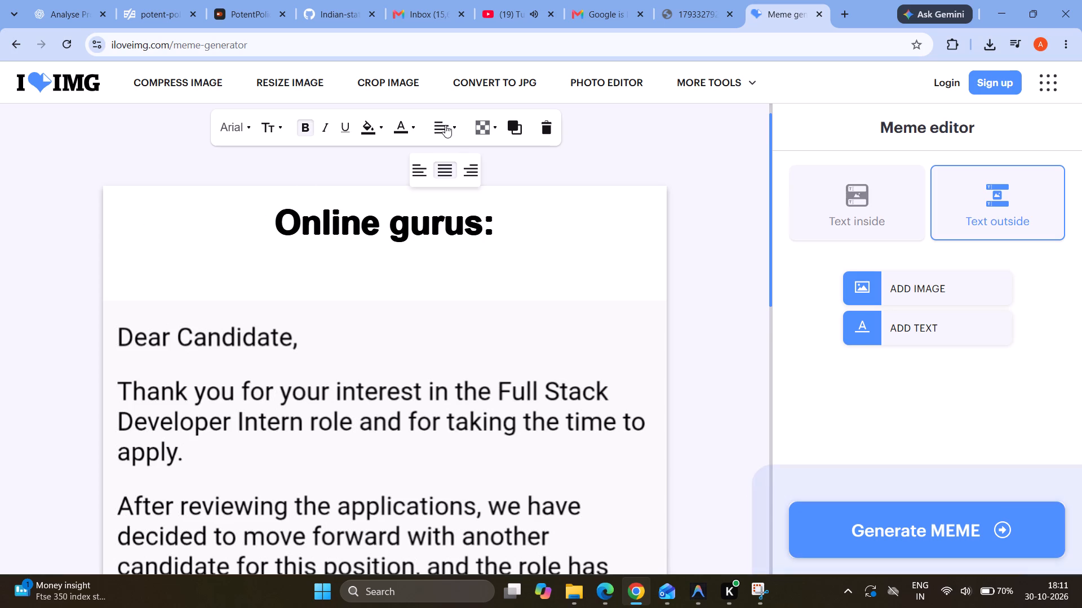
pyautogui.click(420, 170)
pyautogui.click(336, 227)
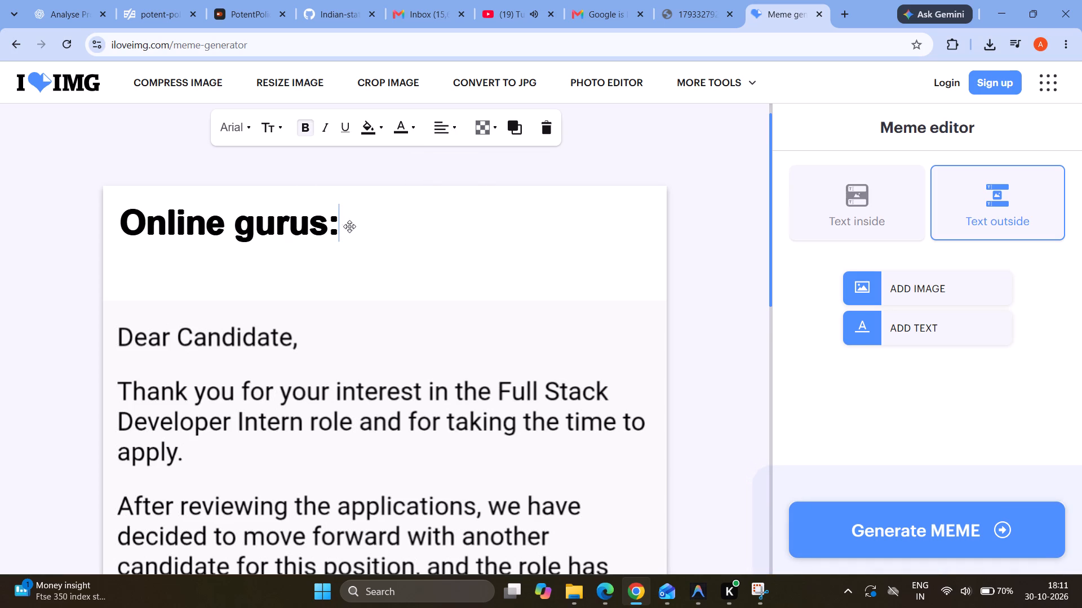
pyautogui.press('space')
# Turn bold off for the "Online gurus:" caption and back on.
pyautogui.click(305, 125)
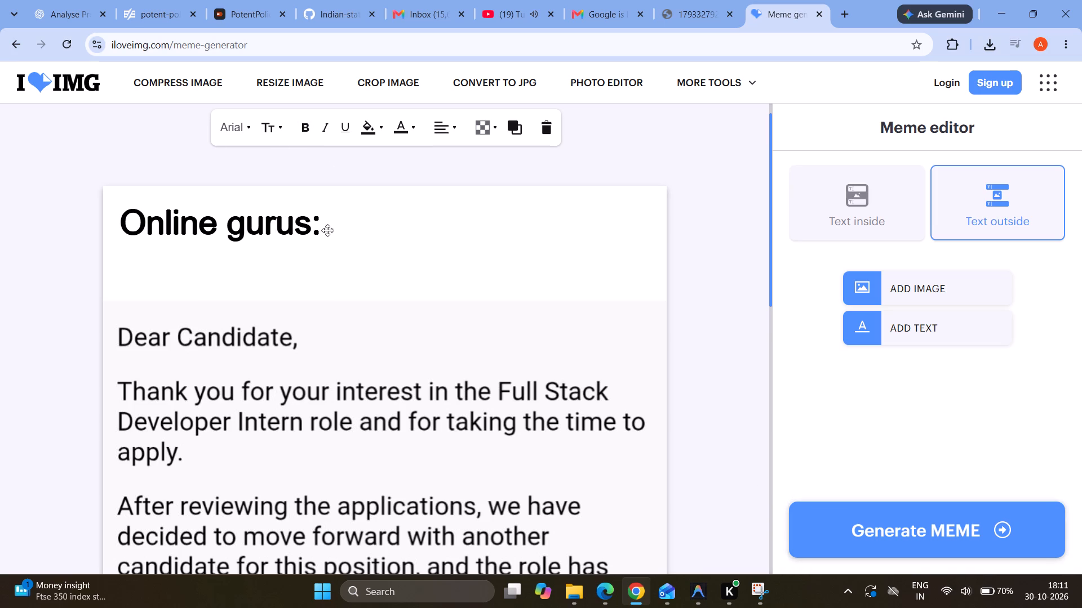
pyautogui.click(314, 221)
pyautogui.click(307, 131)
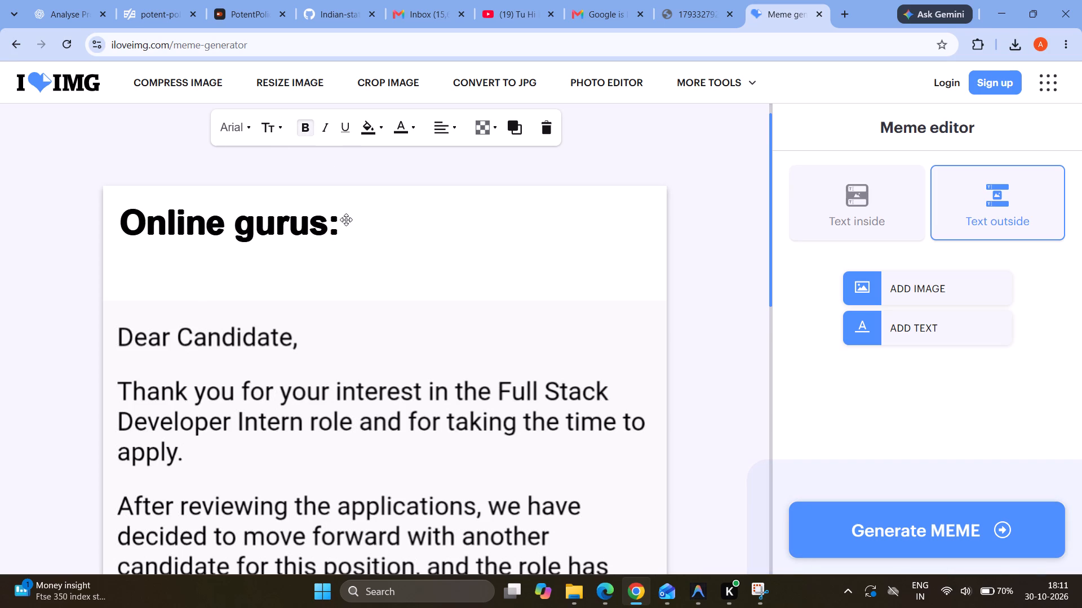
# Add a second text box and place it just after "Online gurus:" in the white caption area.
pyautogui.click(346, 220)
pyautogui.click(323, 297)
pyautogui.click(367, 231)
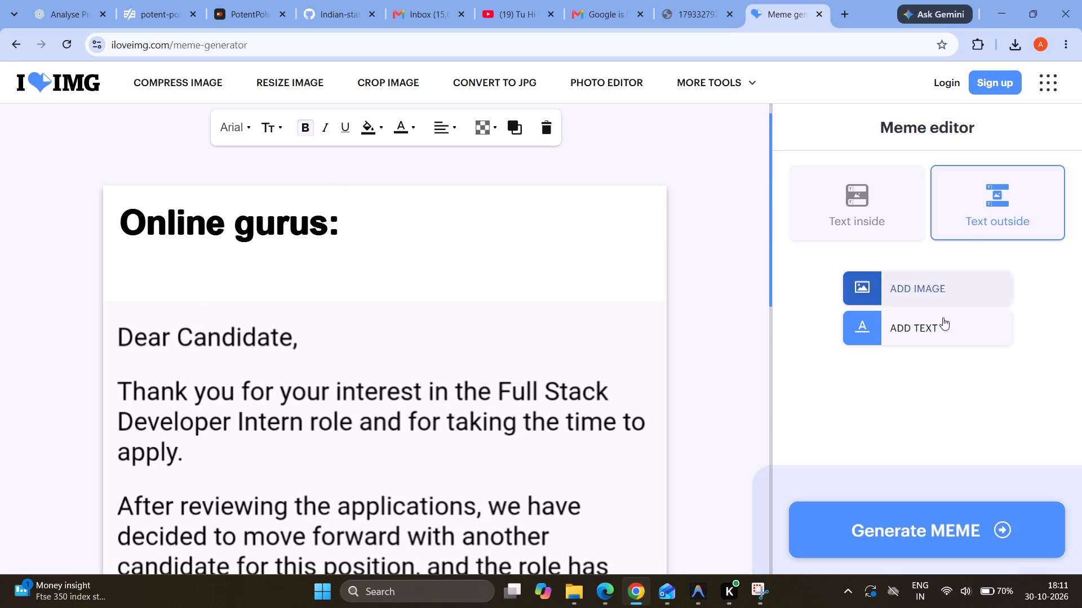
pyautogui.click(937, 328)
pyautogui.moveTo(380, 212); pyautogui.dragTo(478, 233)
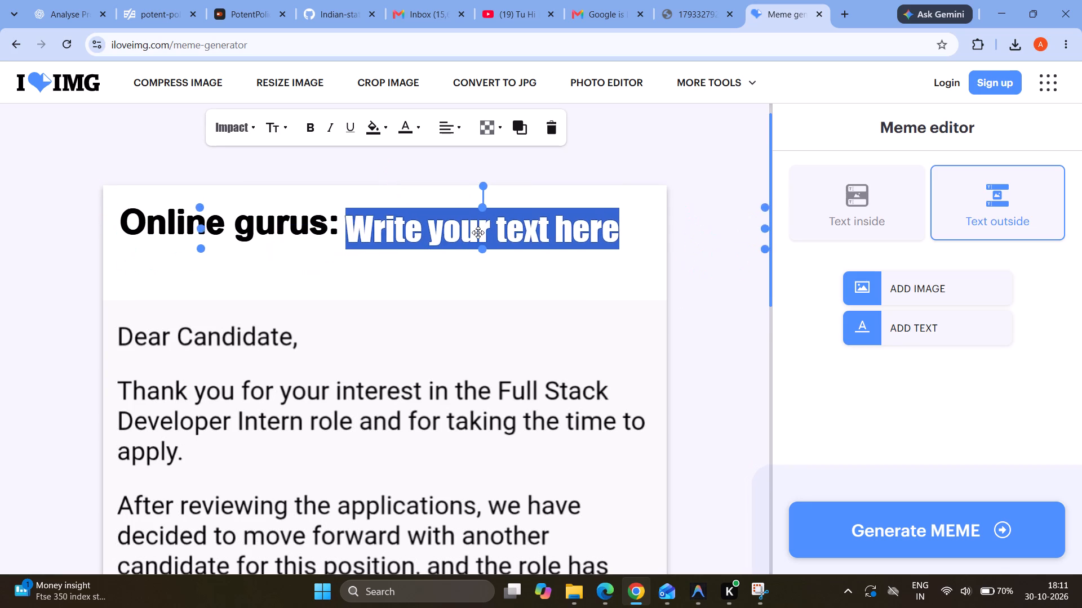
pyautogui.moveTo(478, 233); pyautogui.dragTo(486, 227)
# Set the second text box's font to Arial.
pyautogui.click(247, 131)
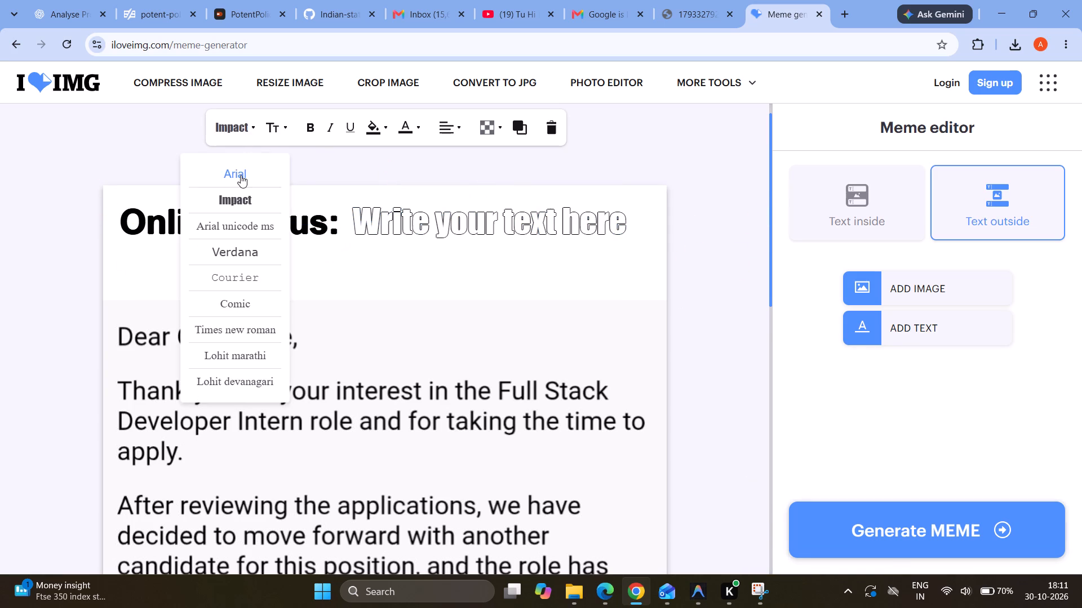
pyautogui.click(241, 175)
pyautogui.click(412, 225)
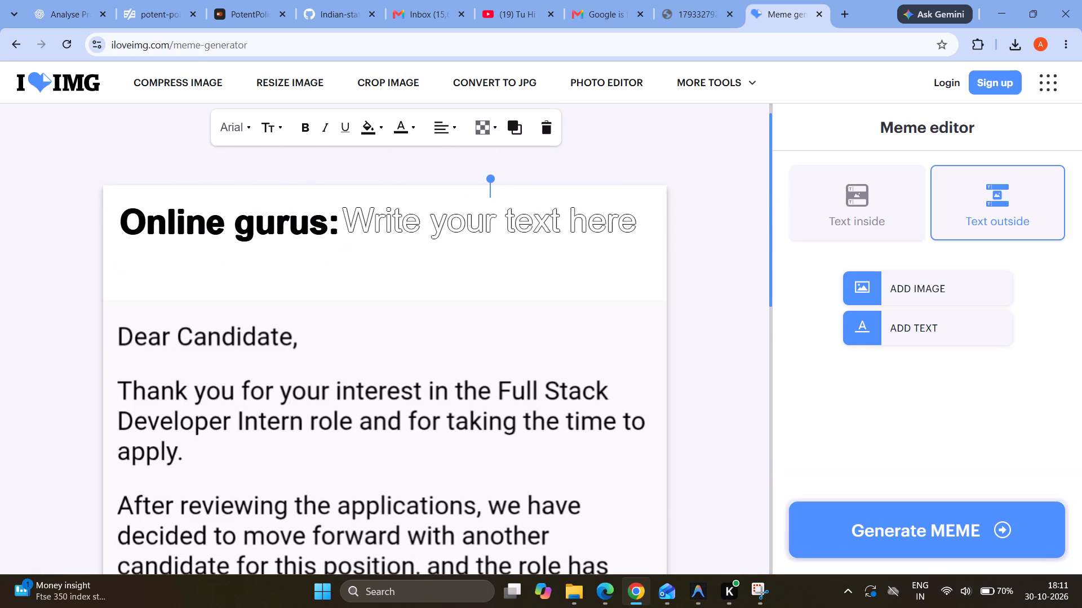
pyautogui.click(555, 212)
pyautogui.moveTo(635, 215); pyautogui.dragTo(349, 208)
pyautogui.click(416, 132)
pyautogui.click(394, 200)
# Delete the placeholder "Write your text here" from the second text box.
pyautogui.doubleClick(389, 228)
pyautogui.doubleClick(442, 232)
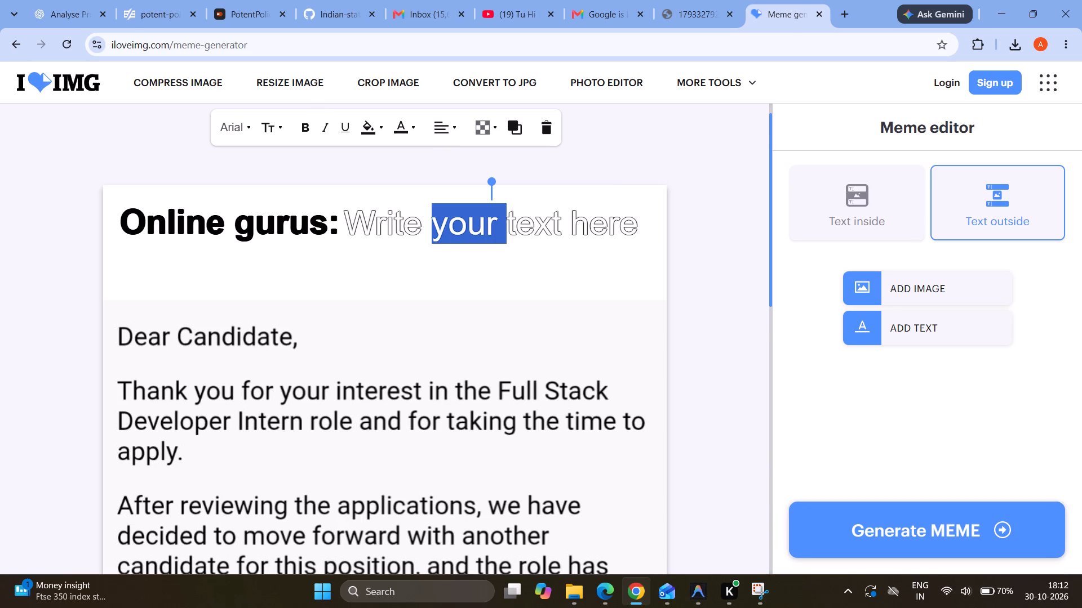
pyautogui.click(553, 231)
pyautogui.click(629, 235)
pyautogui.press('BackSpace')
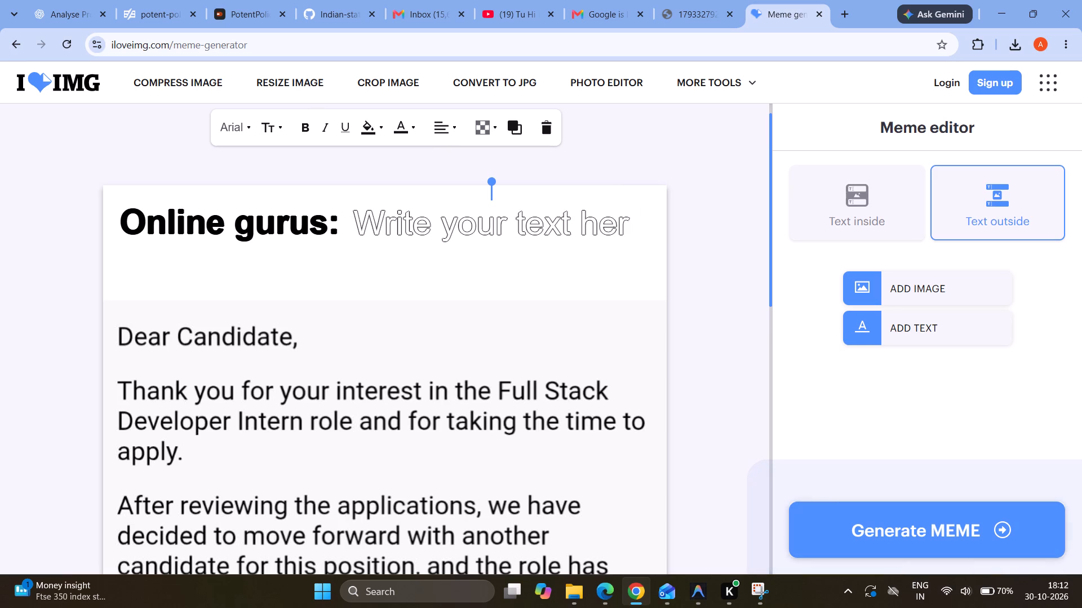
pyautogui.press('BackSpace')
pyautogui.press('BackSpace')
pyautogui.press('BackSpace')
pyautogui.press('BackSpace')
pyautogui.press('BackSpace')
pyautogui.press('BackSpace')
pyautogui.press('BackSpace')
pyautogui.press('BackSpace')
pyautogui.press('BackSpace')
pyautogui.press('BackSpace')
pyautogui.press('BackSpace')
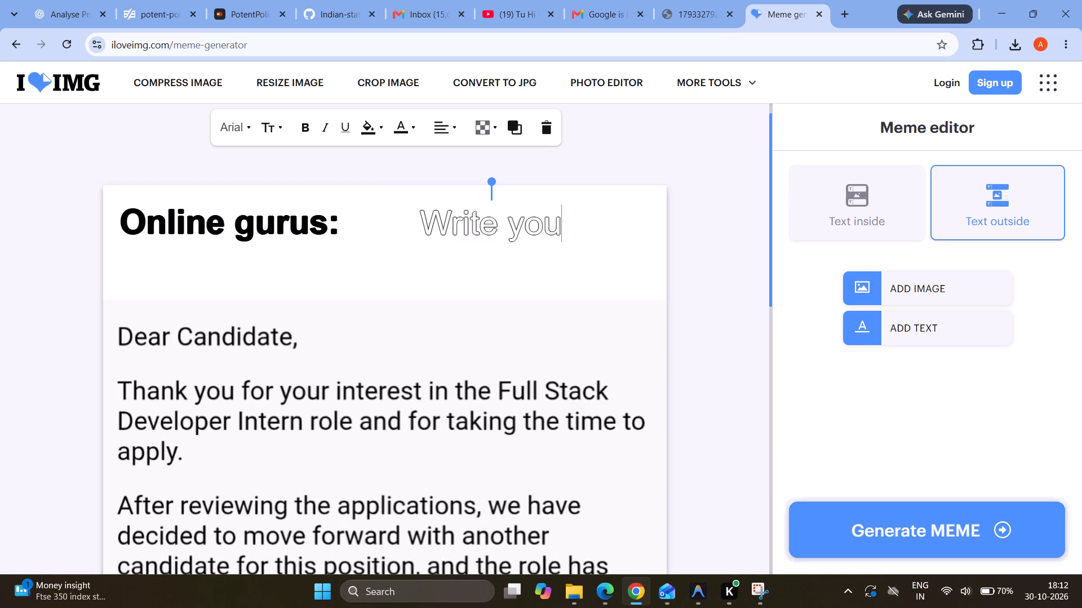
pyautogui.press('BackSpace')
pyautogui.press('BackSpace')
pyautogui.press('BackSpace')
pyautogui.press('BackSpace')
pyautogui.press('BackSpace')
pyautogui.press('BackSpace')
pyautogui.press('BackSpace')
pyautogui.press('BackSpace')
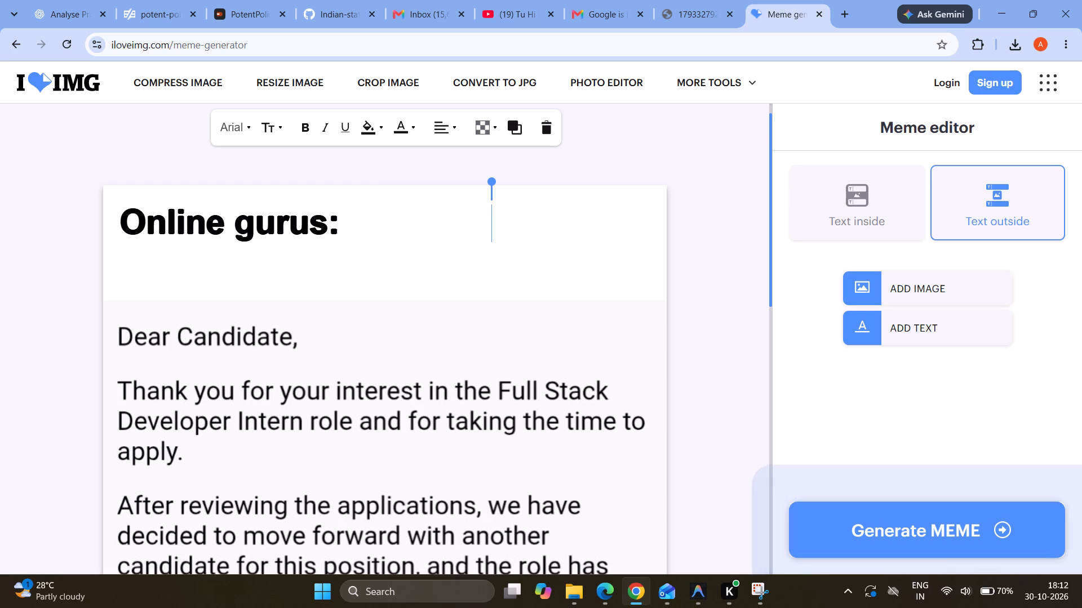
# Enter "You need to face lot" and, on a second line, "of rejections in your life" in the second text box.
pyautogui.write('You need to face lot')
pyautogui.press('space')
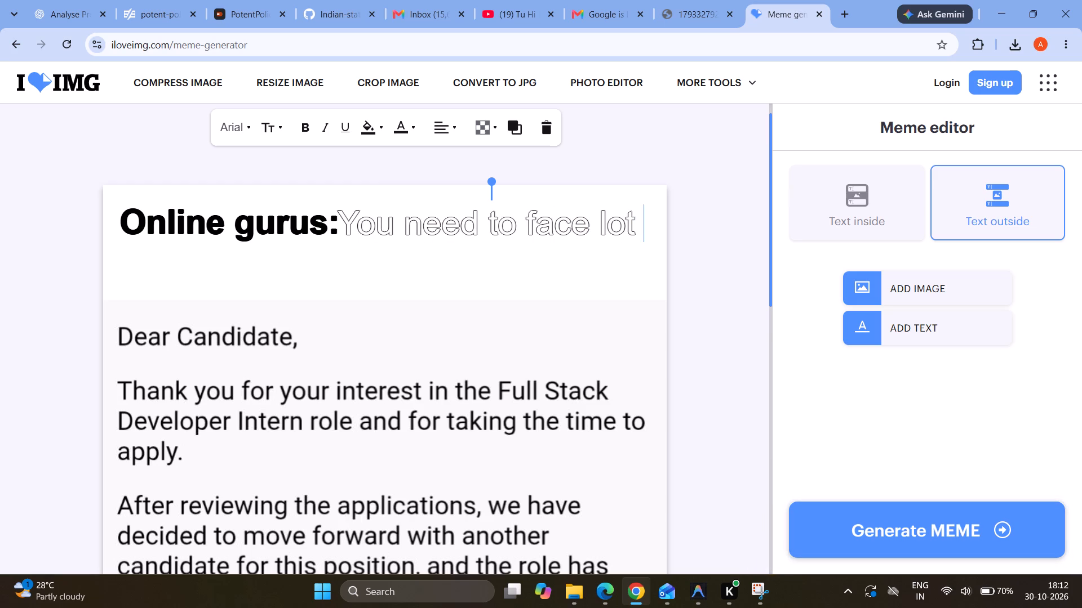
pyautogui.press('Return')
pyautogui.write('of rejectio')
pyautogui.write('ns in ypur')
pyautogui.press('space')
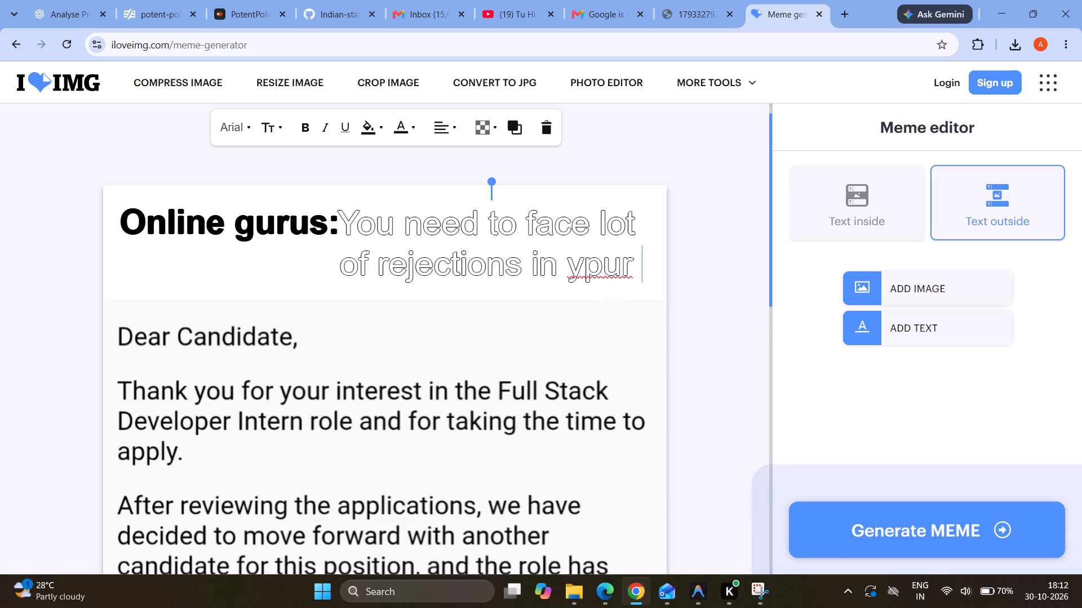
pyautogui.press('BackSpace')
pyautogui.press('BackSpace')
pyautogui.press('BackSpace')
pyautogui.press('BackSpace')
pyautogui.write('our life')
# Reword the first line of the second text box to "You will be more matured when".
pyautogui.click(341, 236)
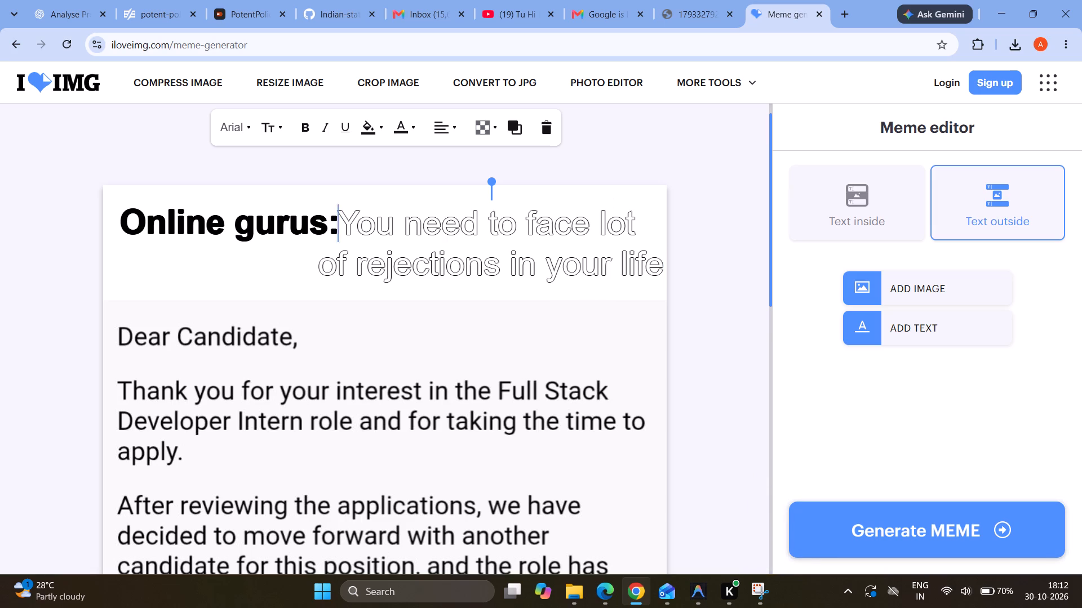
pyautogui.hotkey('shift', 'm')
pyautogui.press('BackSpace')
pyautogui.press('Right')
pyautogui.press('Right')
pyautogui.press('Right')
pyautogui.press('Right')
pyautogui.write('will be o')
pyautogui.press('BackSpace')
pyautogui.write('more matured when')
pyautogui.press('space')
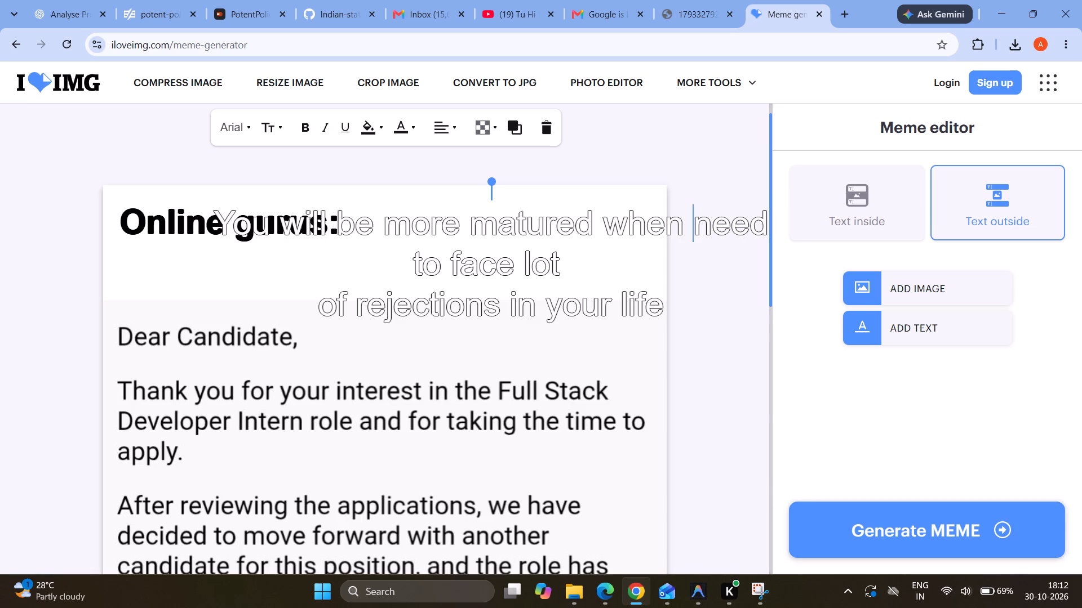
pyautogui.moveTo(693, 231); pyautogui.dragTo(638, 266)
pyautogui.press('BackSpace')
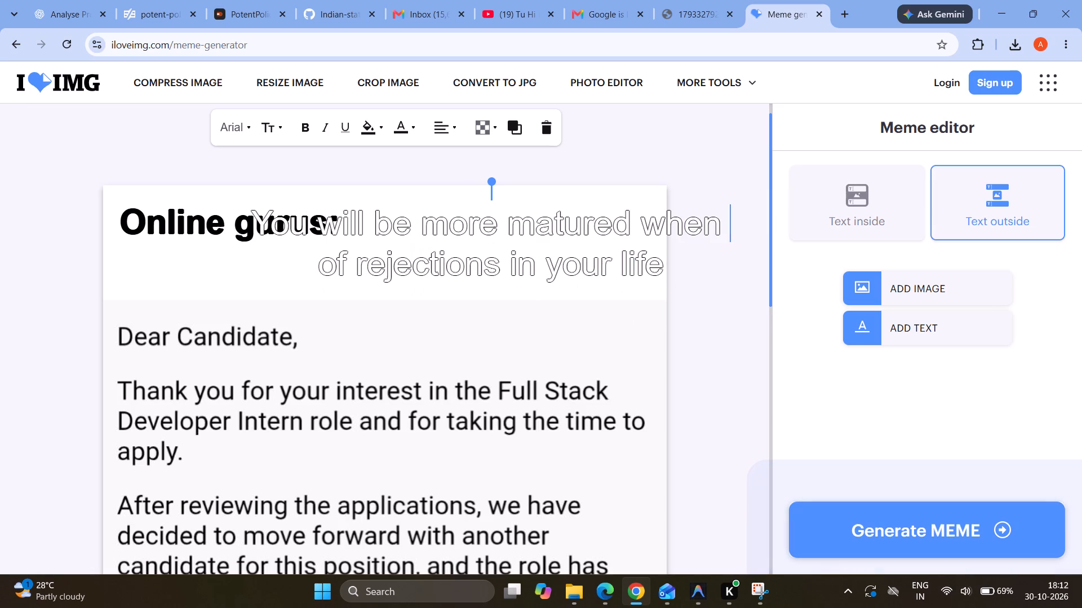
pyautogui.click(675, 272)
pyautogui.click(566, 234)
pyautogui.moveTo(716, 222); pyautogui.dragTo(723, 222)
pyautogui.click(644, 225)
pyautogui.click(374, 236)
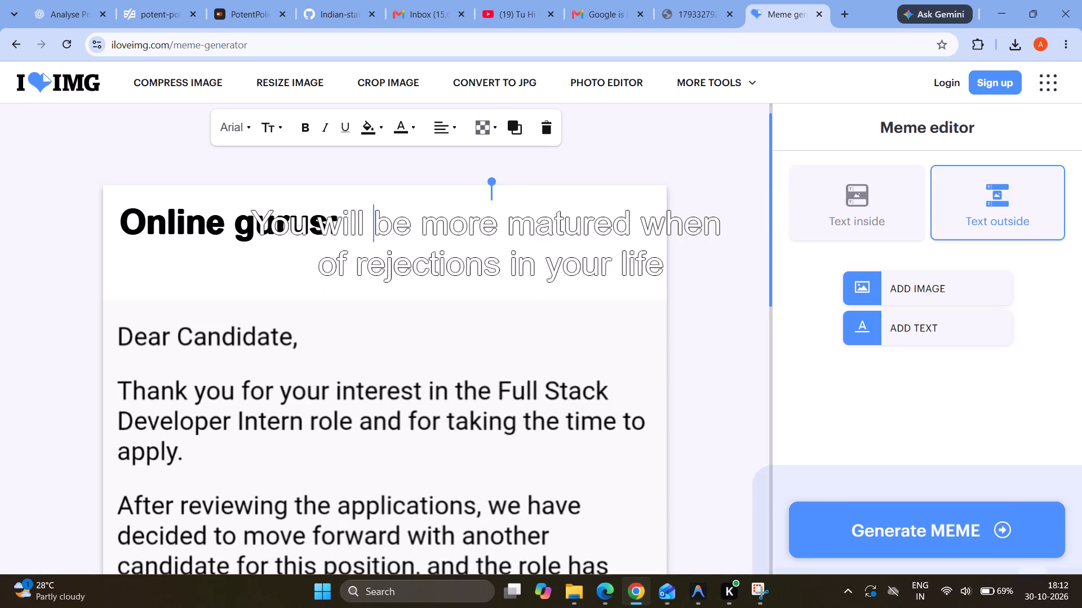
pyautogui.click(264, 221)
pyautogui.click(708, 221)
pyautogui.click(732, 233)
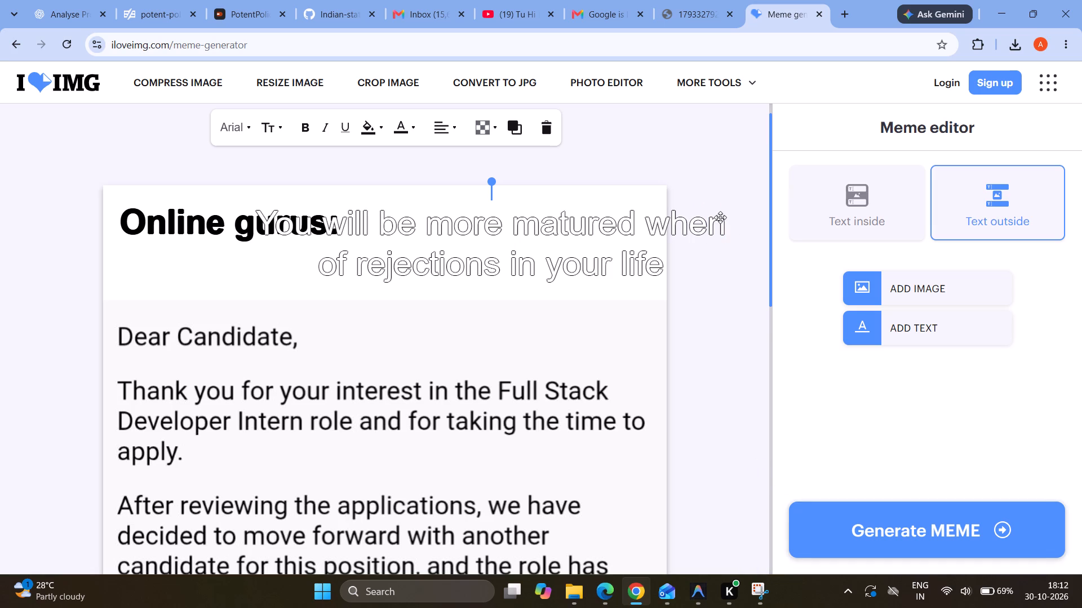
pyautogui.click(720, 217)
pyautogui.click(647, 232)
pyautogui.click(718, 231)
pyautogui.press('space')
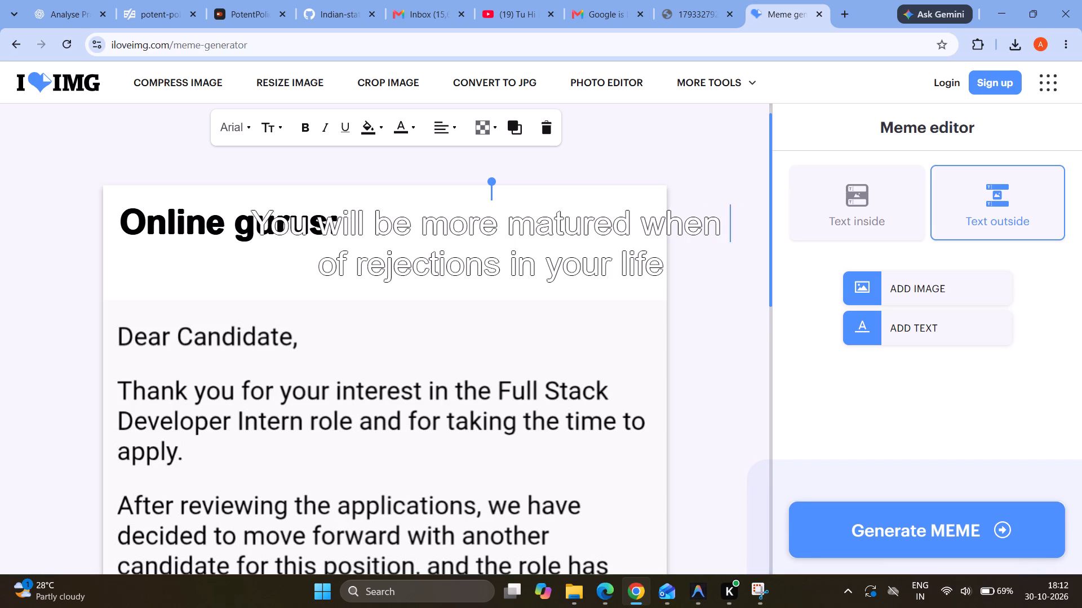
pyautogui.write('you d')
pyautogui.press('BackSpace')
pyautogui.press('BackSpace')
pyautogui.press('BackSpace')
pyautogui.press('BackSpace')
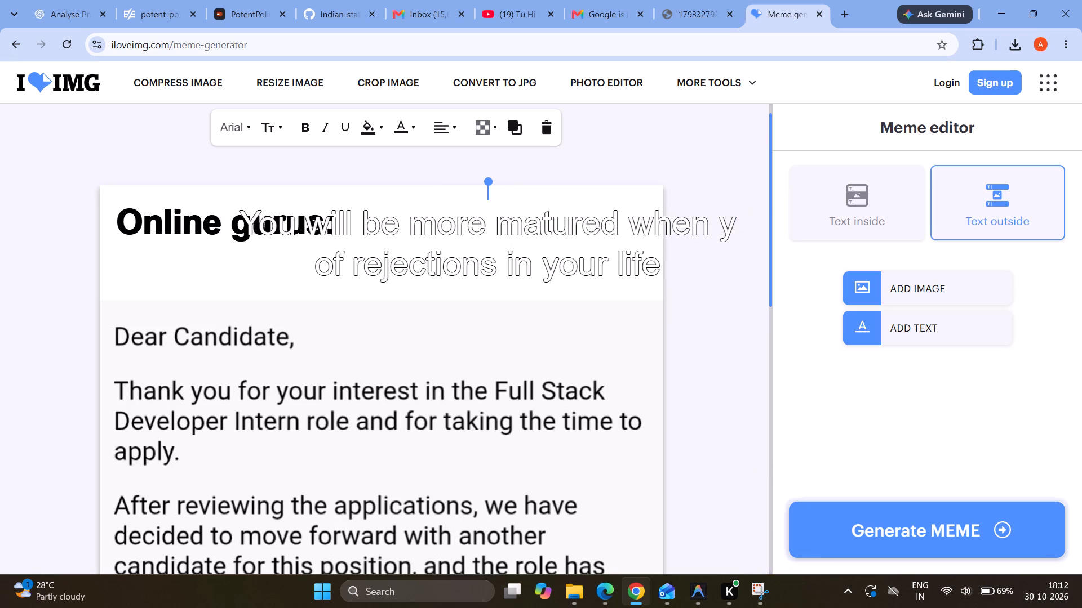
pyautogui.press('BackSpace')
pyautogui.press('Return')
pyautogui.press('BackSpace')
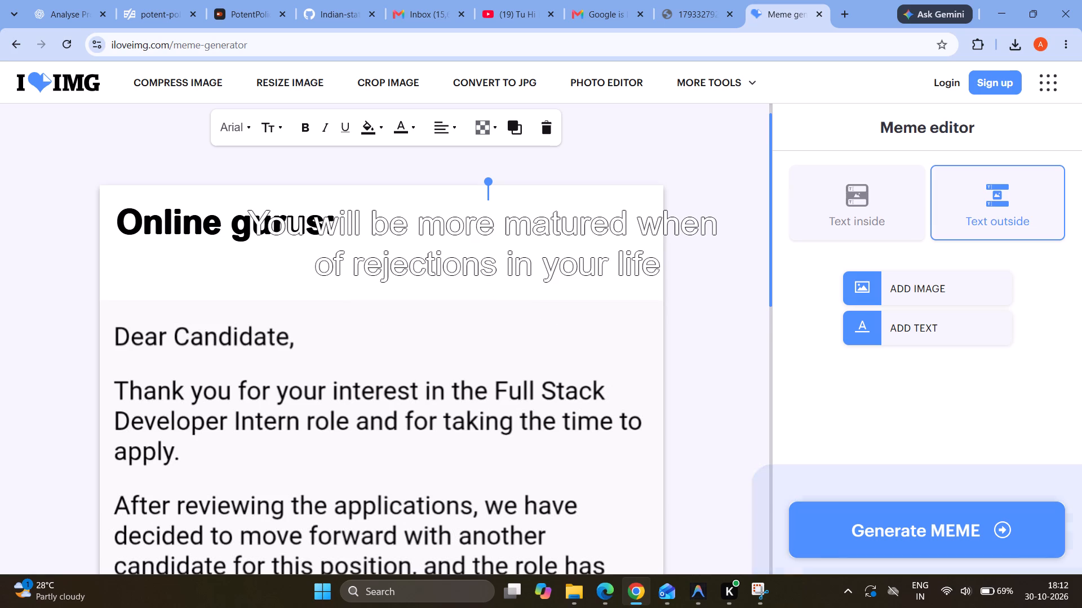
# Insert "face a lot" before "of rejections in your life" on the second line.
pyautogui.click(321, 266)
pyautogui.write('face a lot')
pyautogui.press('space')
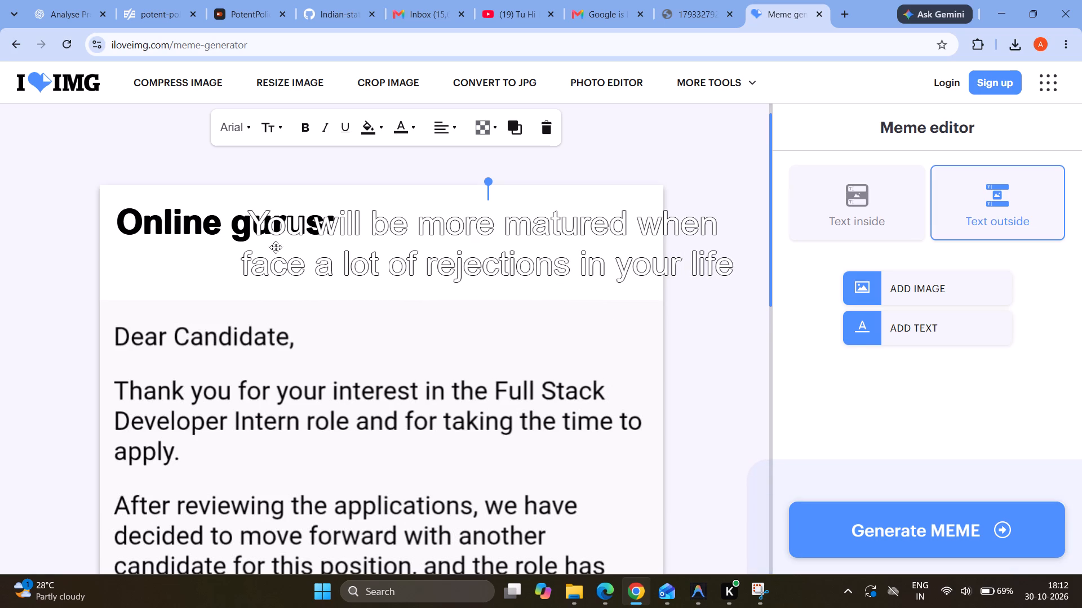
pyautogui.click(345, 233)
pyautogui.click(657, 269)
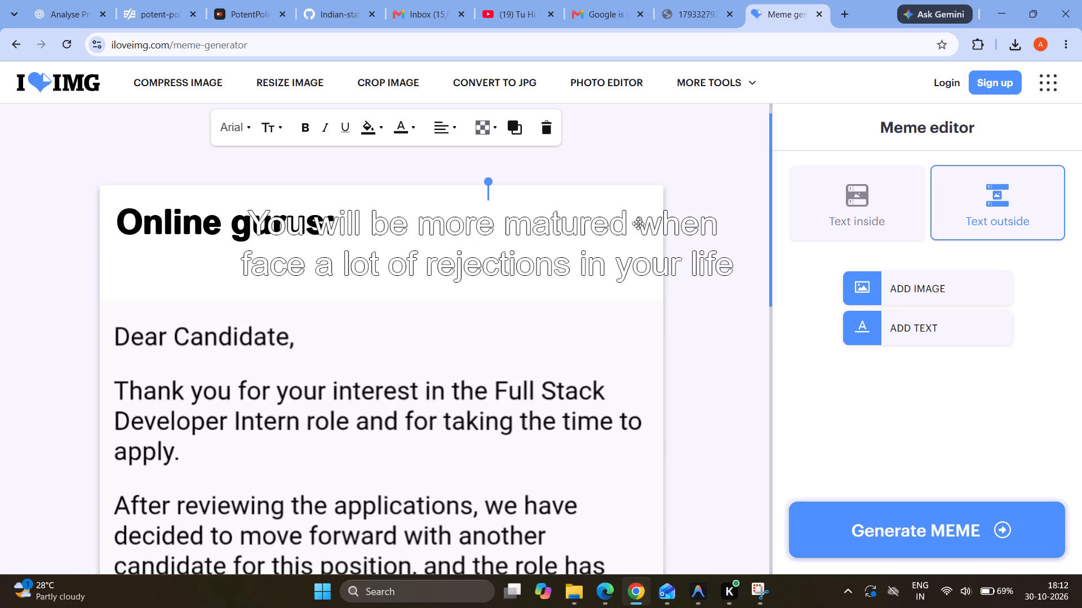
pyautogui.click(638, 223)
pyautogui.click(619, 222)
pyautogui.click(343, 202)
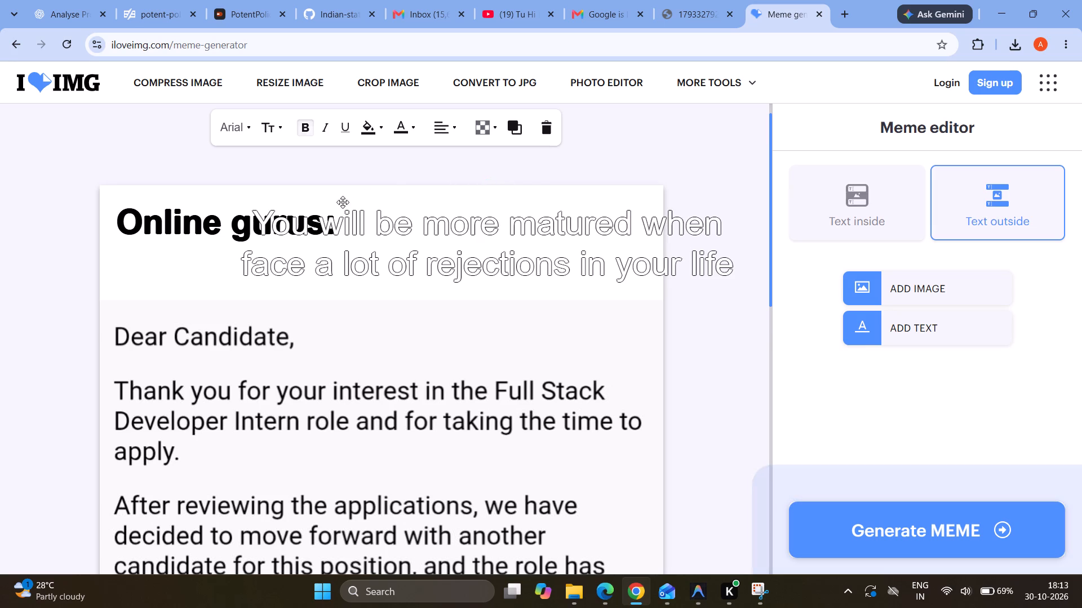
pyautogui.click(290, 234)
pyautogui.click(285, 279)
# Go back to the Google results, open Canva's free meme generator and start a new meme design.
pyautogui.click(23, 43)
pyautogui.scroll(-7, 294, 335)
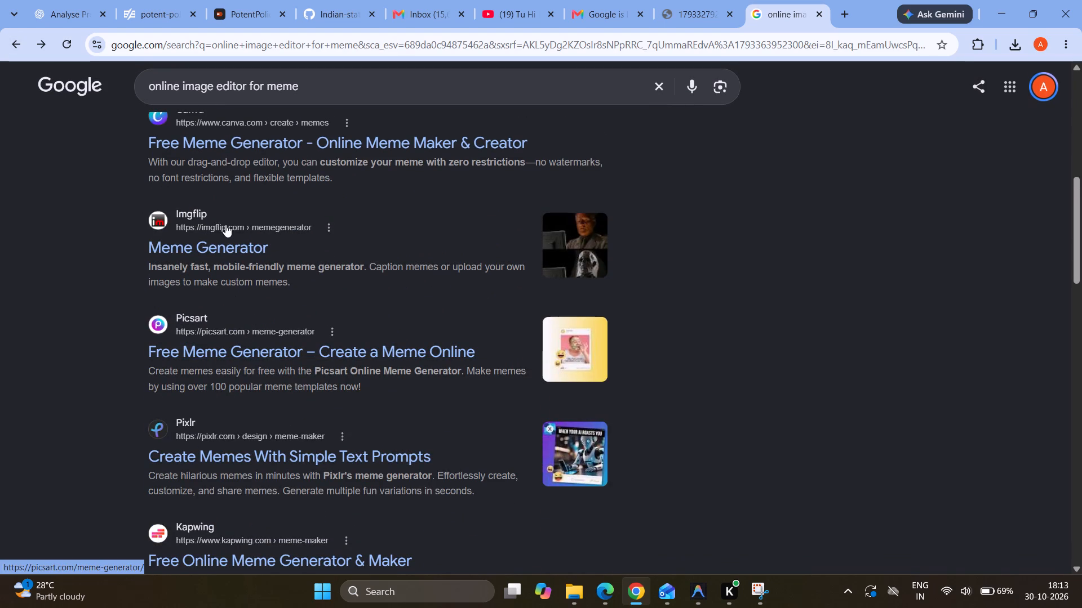
pyautogui.click(248, 131)
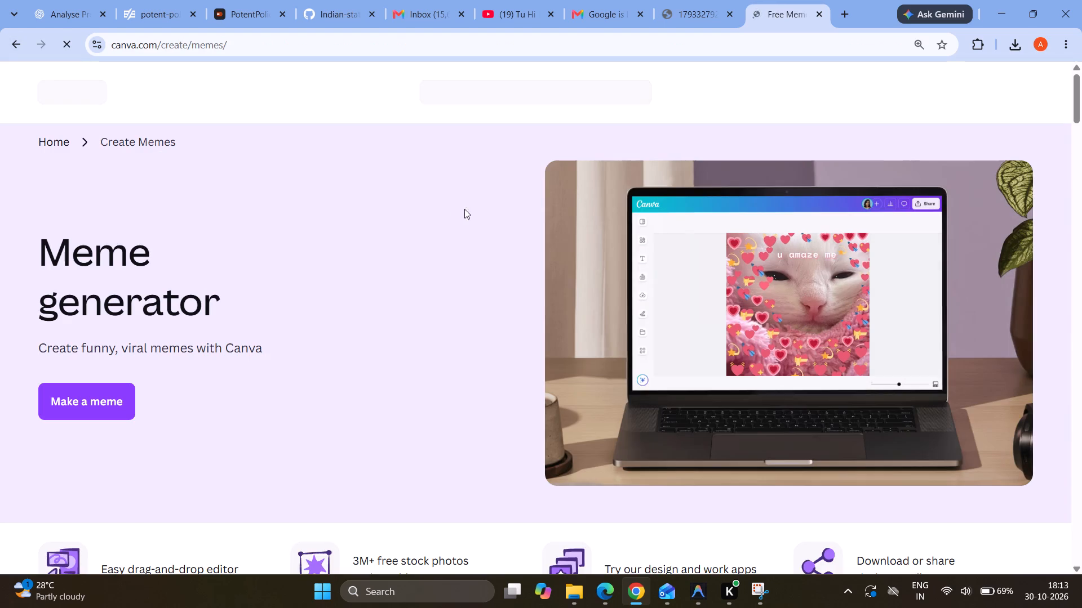
pyautogui.click(94, 404)
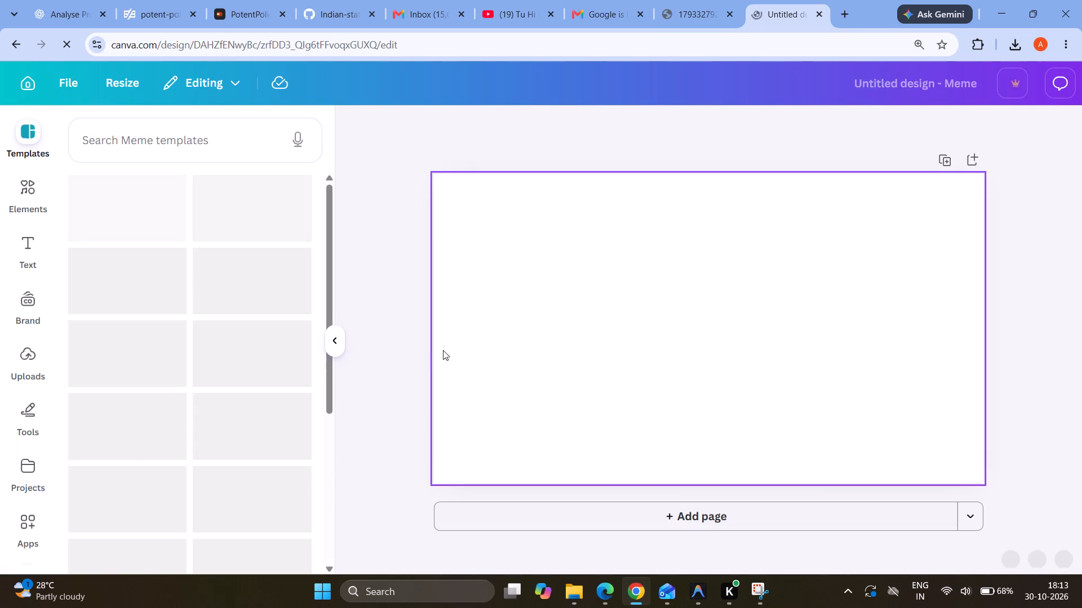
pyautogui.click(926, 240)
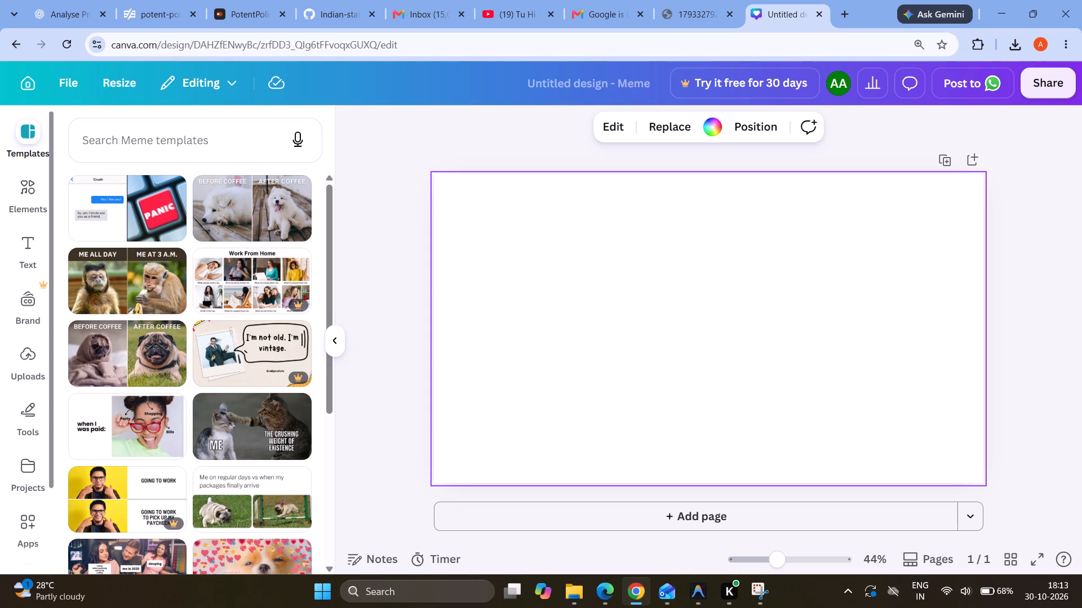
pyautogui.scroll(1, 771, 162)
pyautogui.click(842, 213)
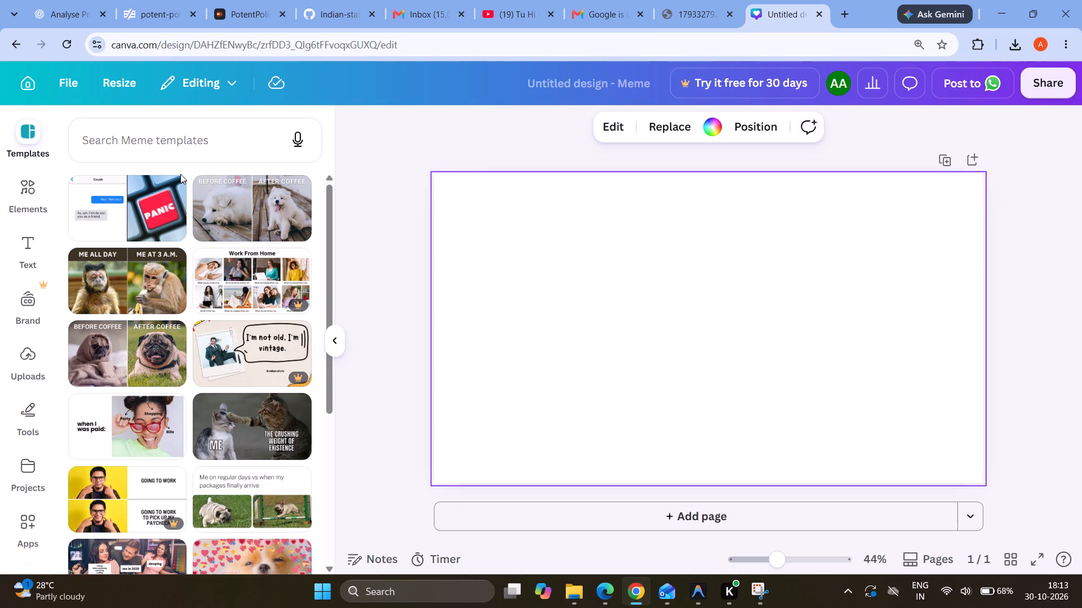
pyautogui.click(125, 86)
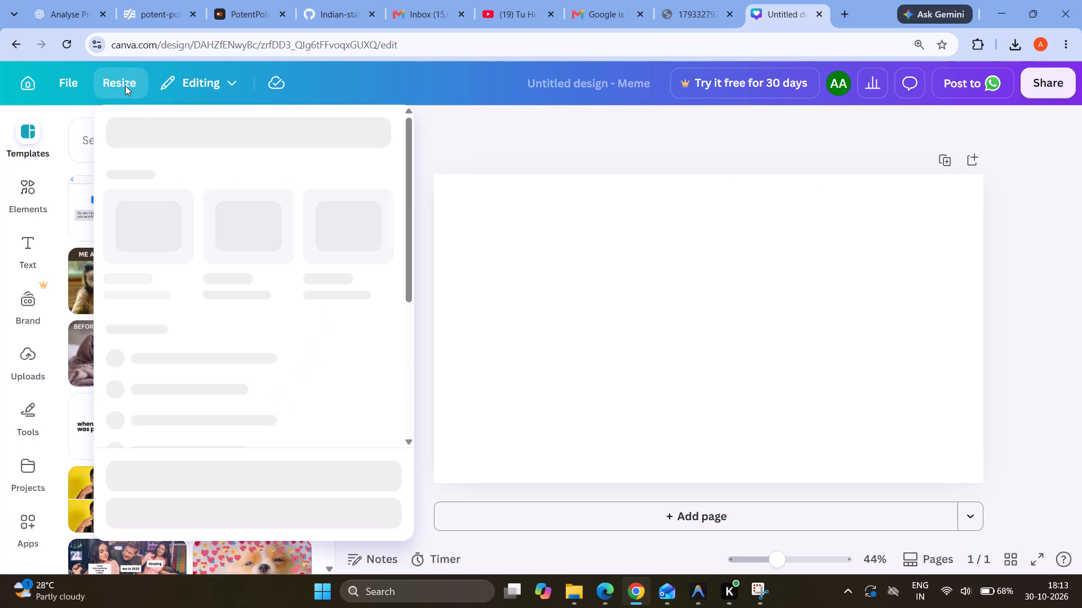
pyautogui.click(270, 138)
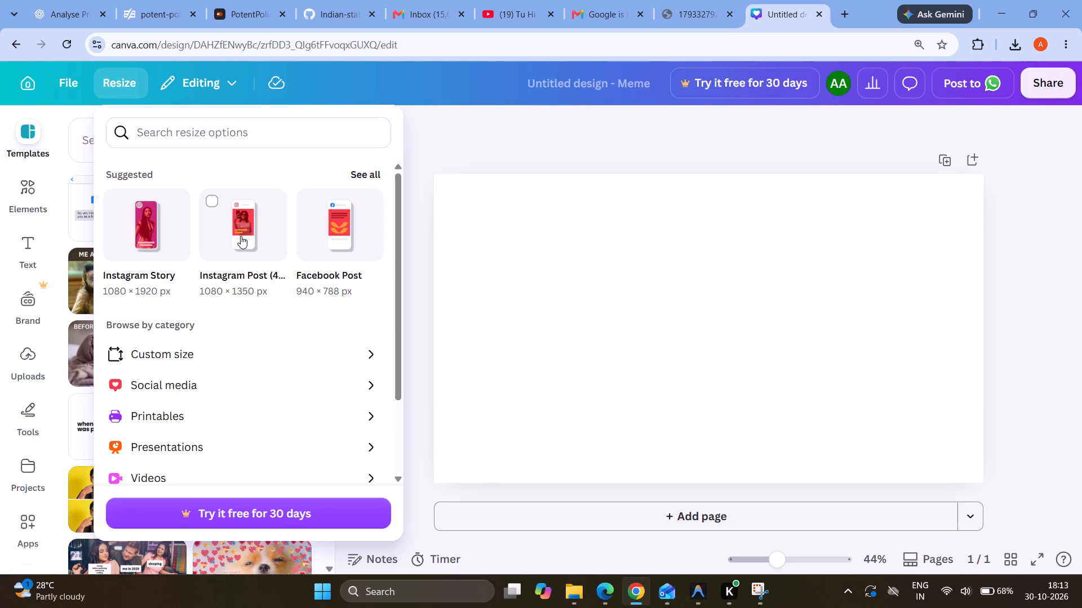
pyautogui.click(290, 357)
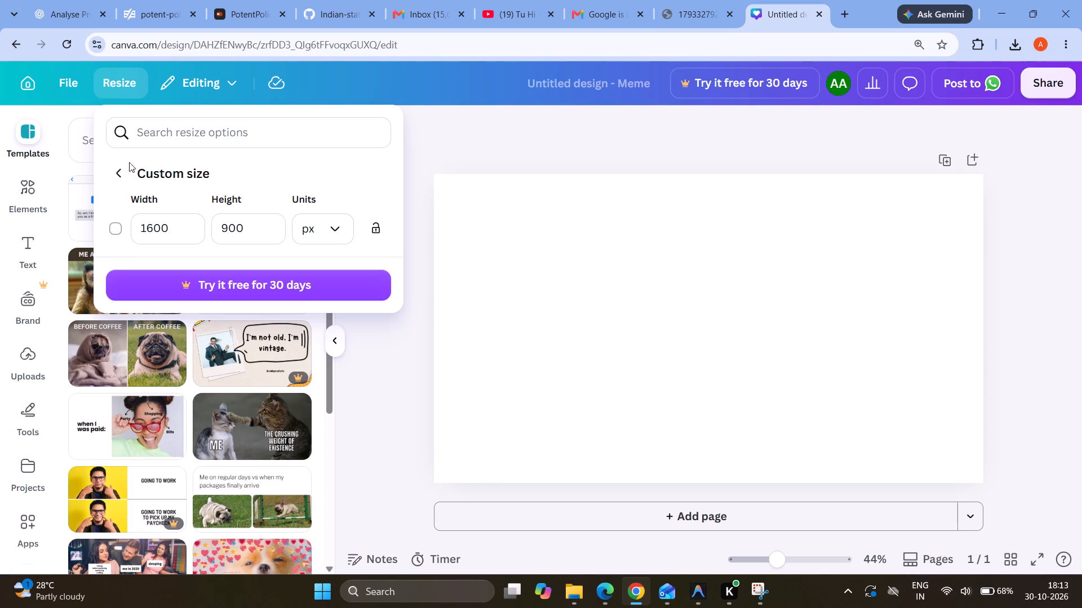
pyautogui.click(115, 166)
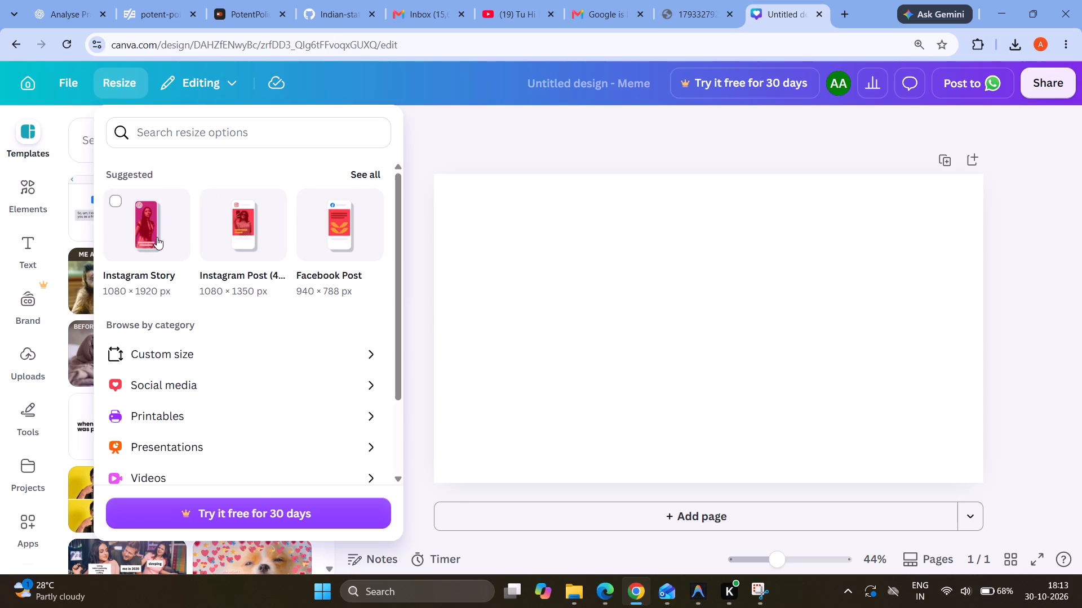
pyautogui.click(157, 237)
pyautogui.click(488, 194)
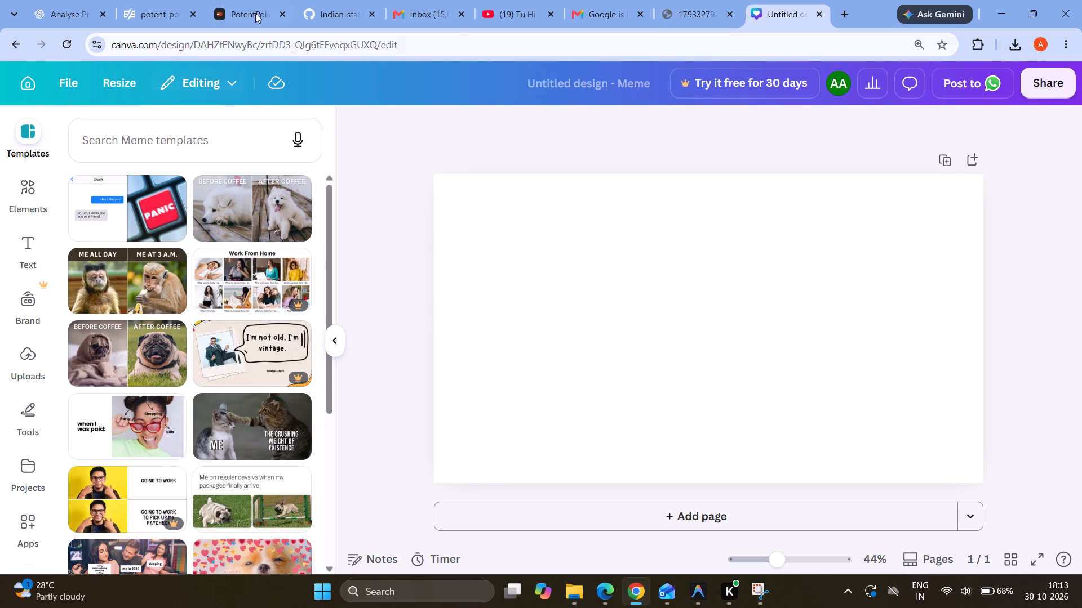
# Return to the Google results, open Picsart's free meme generator and start its editor without logging in.
pyautogui.click(8, 46)
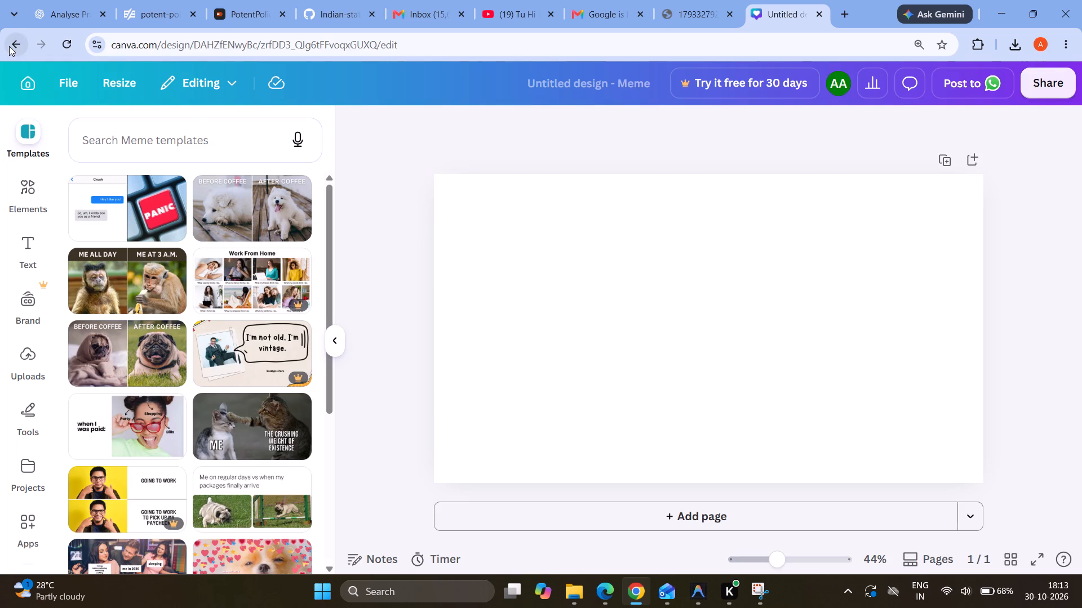
pyautogui.click(3, 35)
pyautogui.scroll(-2, 229, 249)
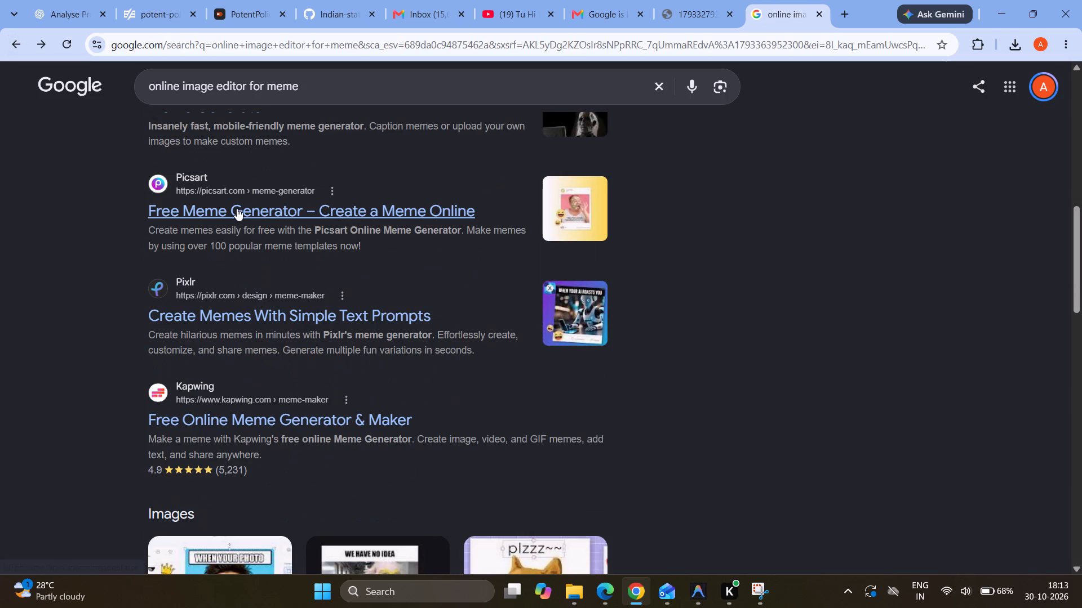
pyautogui.click(237, 204)
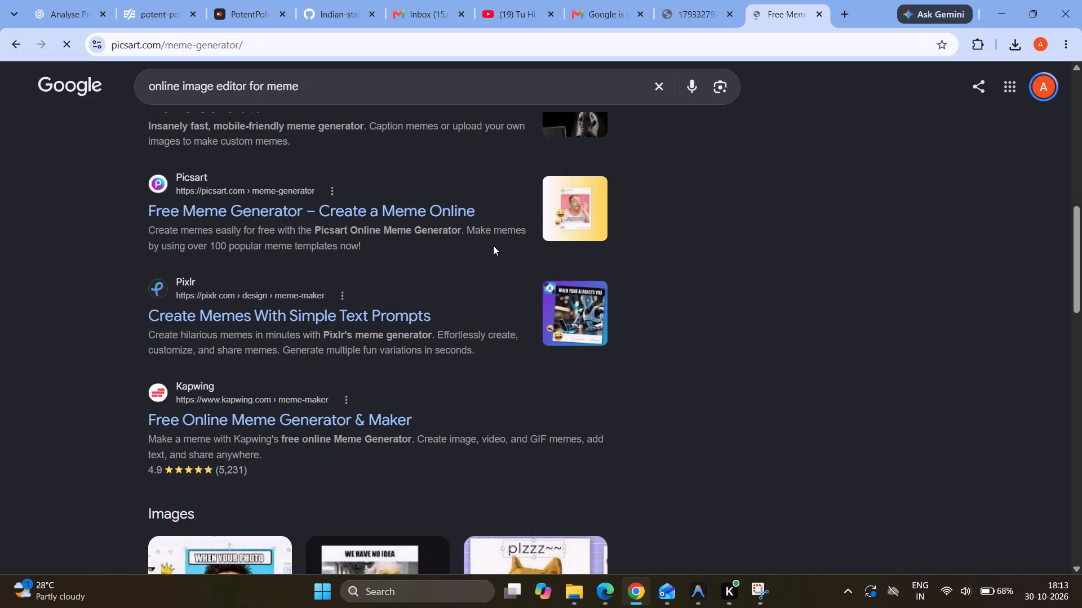
pyautogui.scroll(-2, 475, 279)
pyautogui.click(83, 365)
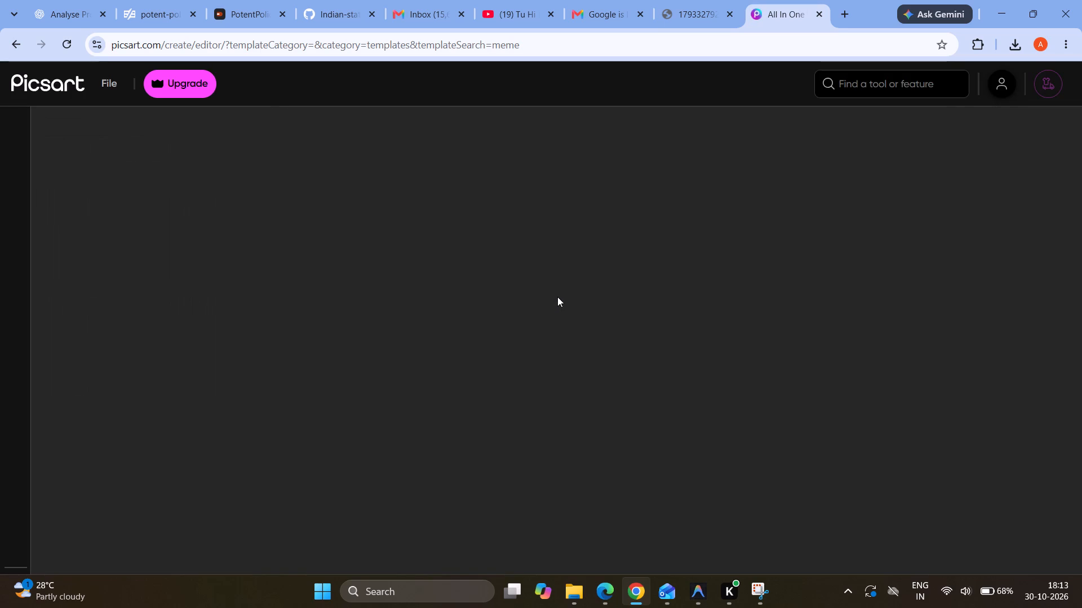
pyautogui.click(813, 140)
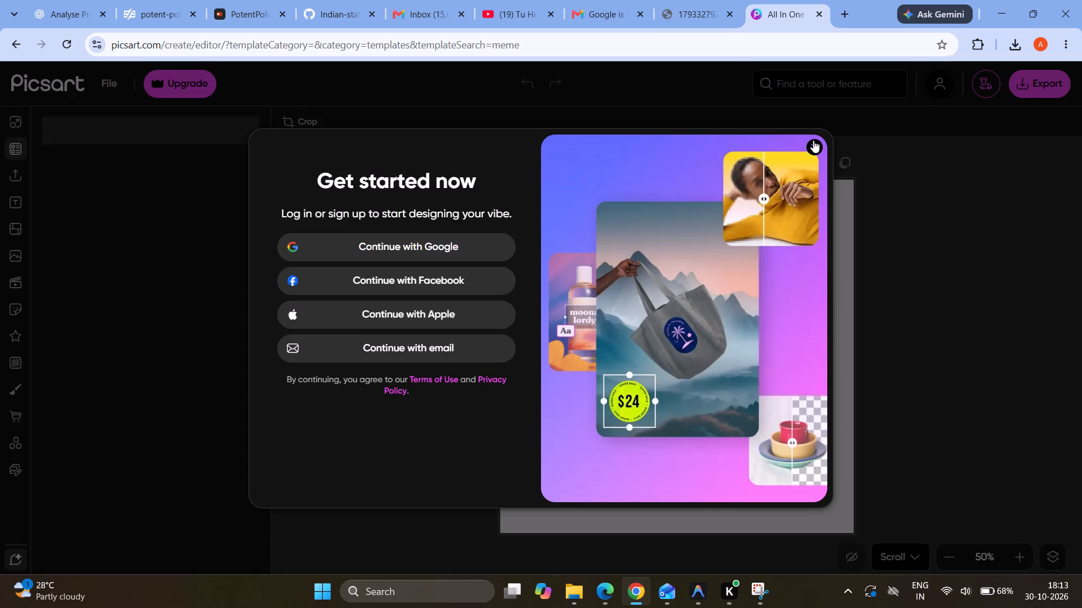
pyautogui.click(642, 239)
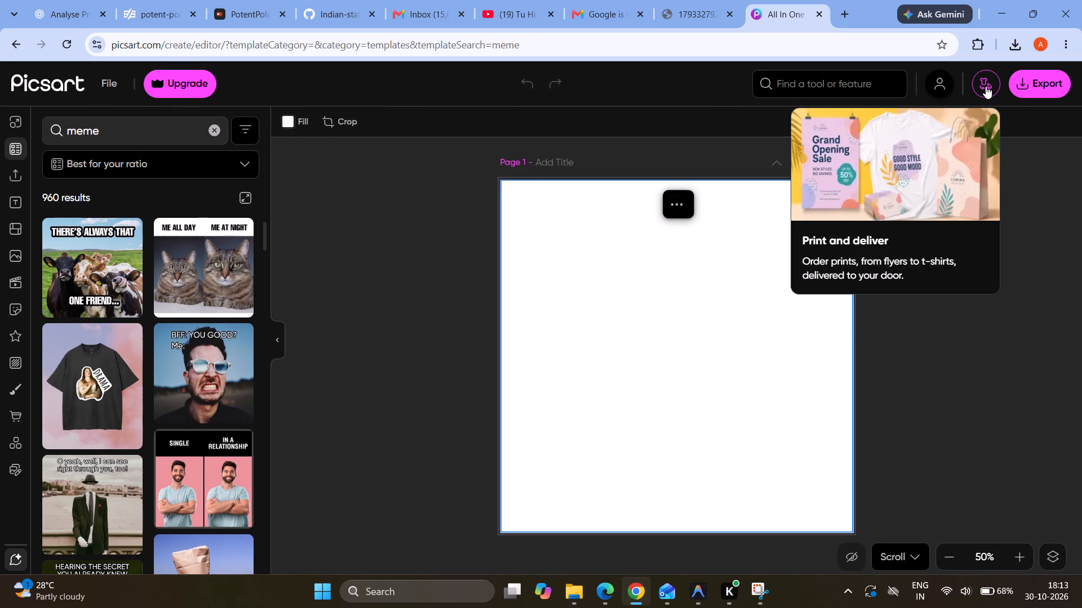
# Upload the rejection letter image from the computer into the Picsart design.
pyautogui.click(22, 172)
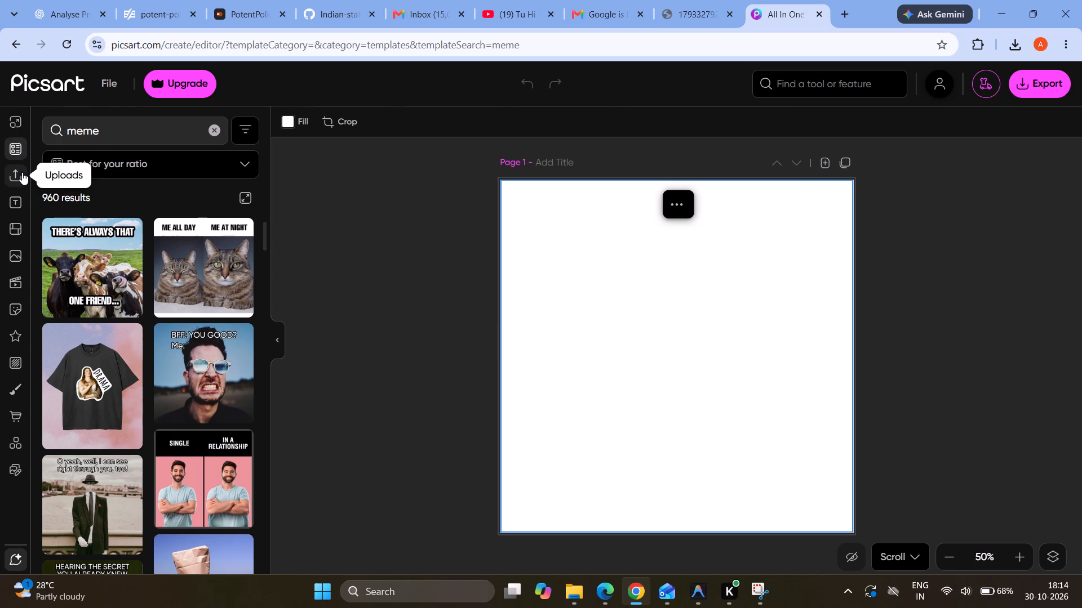
pyautogui.click(167, 520)
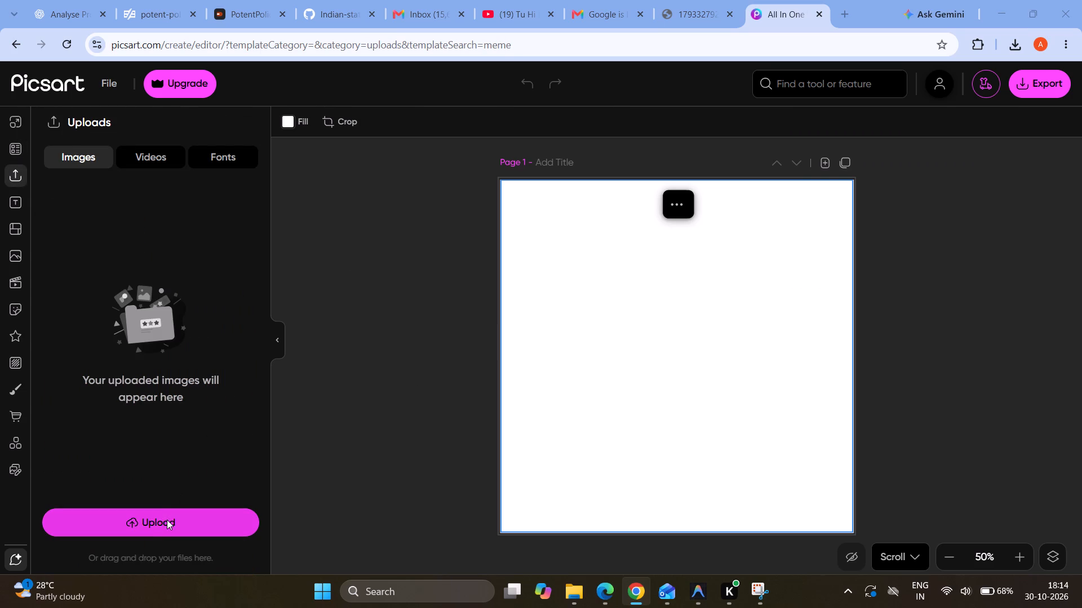
pyautogui.click(178, 129)
pyautogui.click(414, 312)
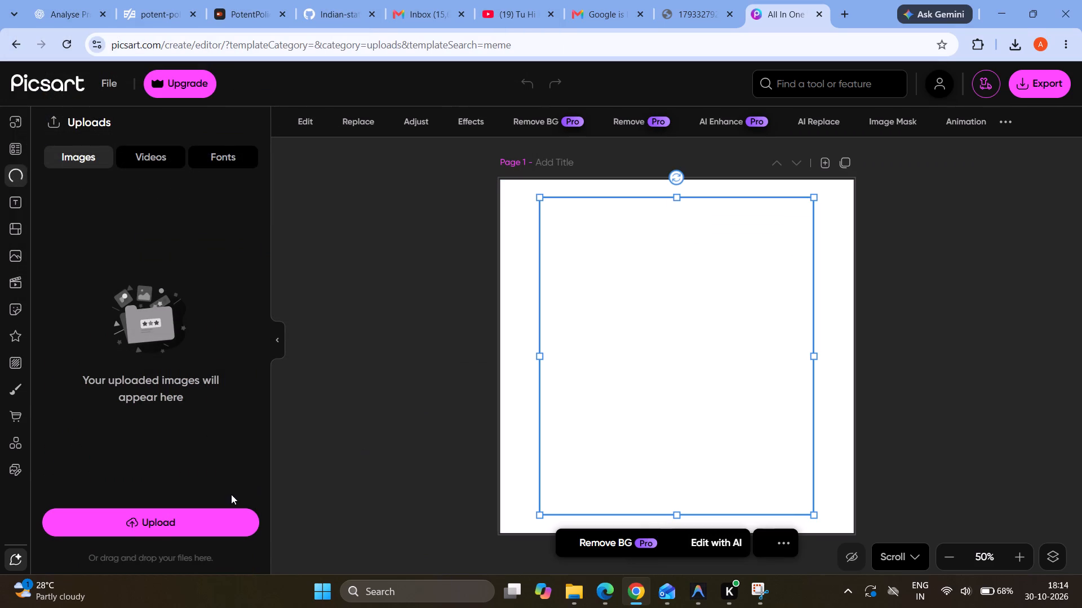
# Move the letter image to the lower part of the page, leaving blank space above it for captions.
pyautogui.moveTo(676, 247); pyautogui.dragTo(684, 396)
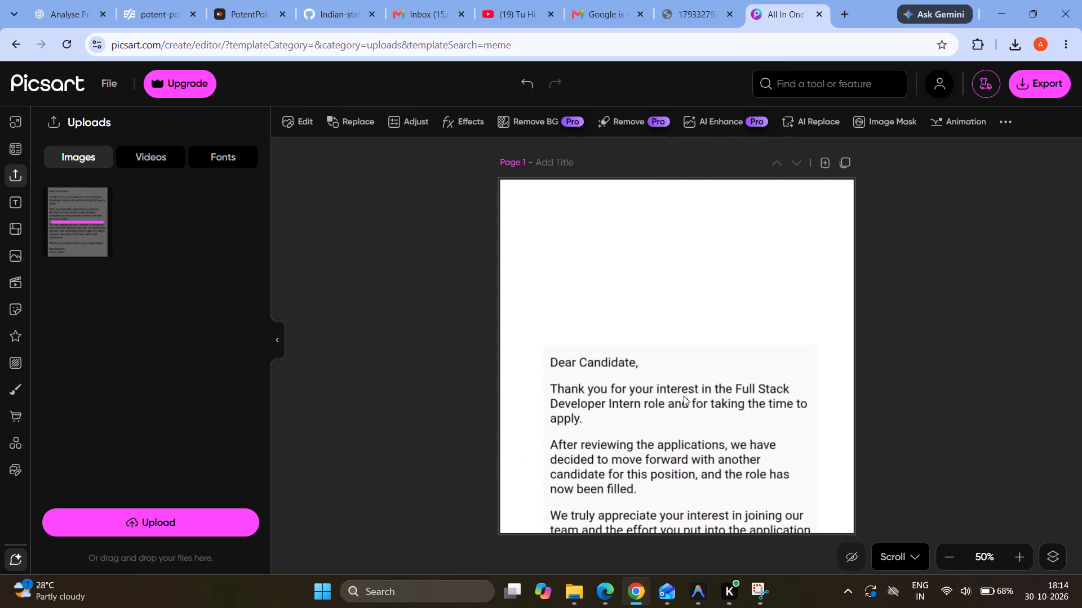
pyautogui.moveTo(684, 396); pyautogui.dragTo(641, 402)
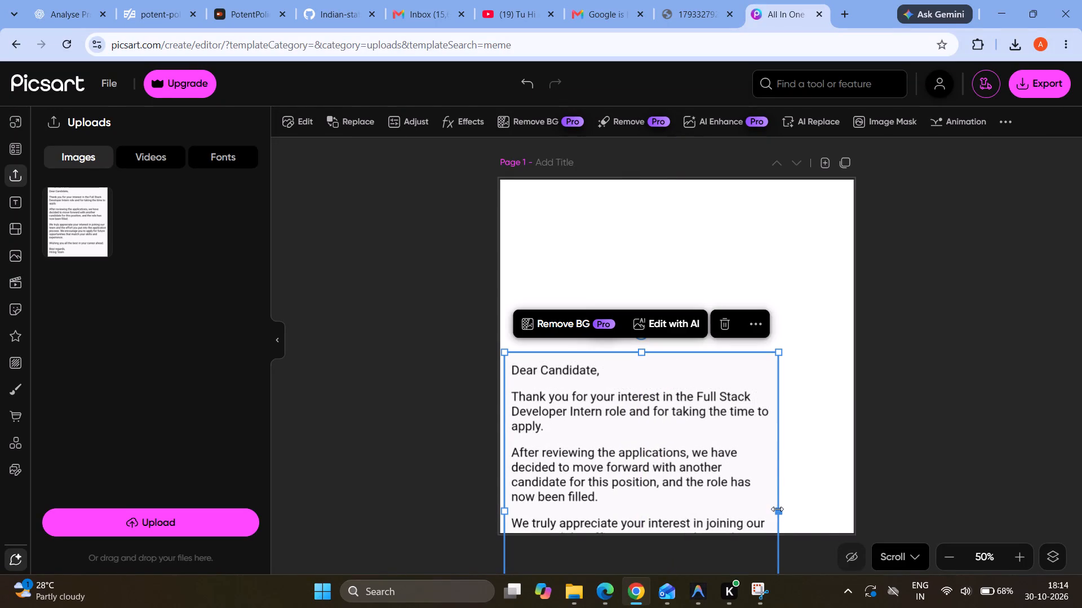
pyautogui.moveTo(777, 509); pyautogui.dragTo(833, 504)
pyautogui.hotkey('ctrl', 'z')
pyautogui.moveTo(731, 396); pyautogui.dragTo(792, 360)
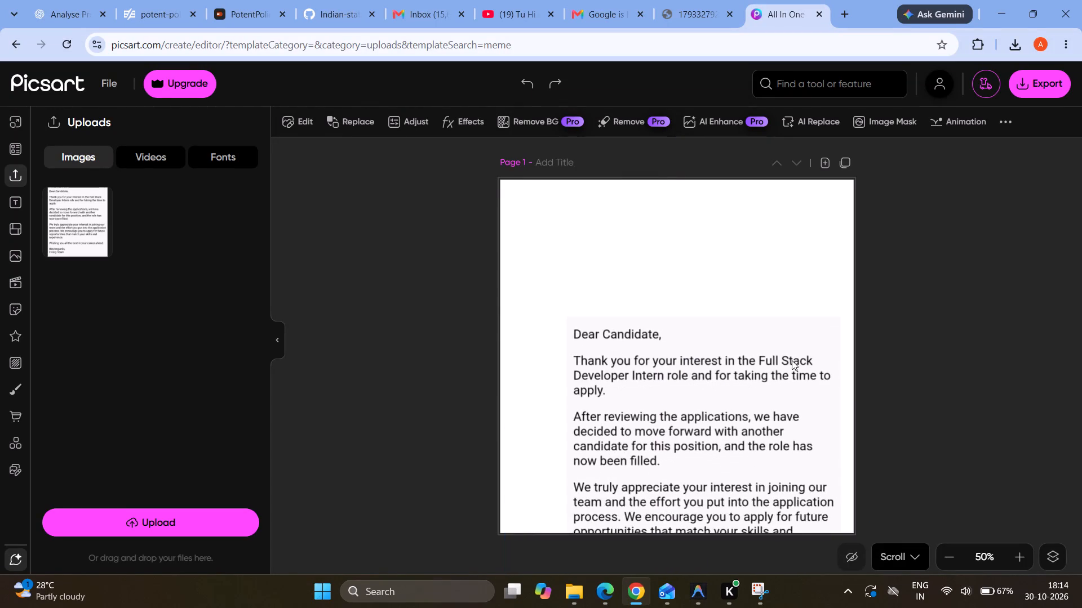
pyautogui.moveTo(792, 360); pyautogui.dragTo(762, 414)
pyautogui.click(964, 400)
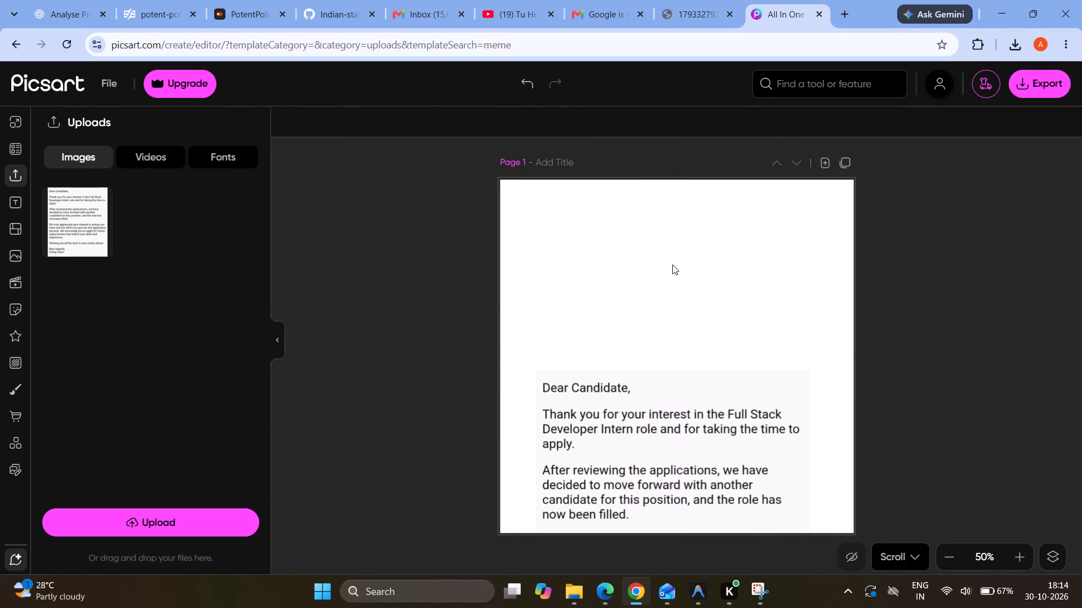
pyautogui.click(665, 259)
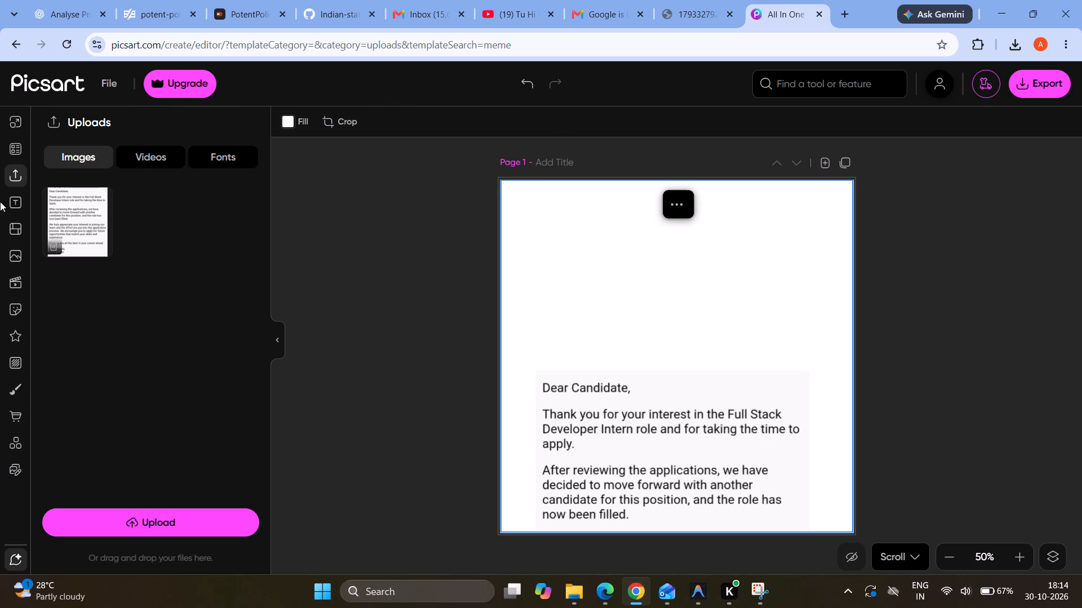
# Add the medium-weight simple "Hello" text and place it in the page's upper-left corner.
pyautogui.click(12, 206)
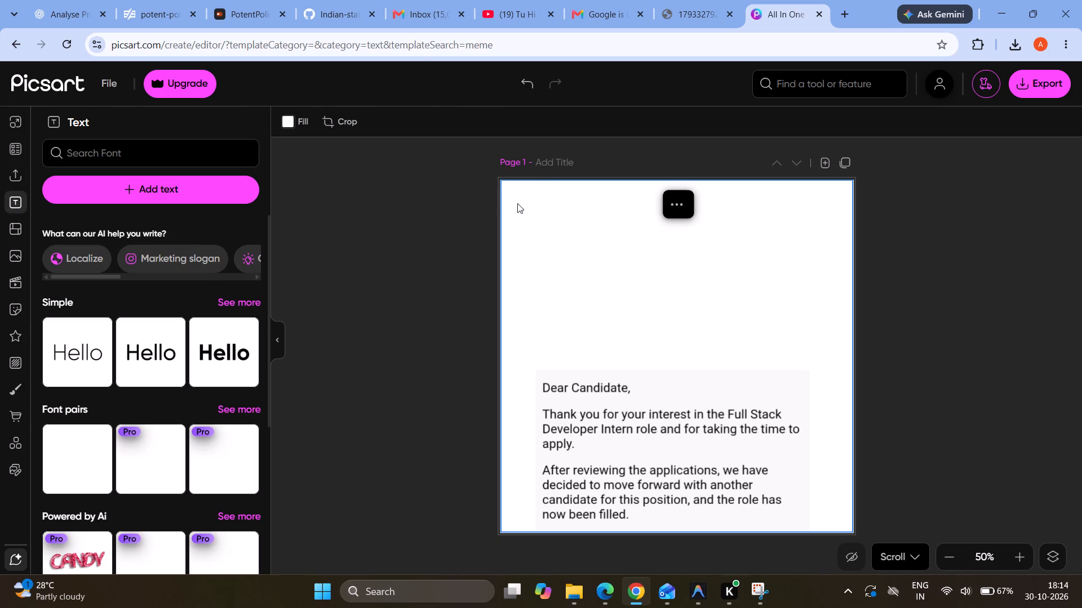
pyautogui.click(138, 355)
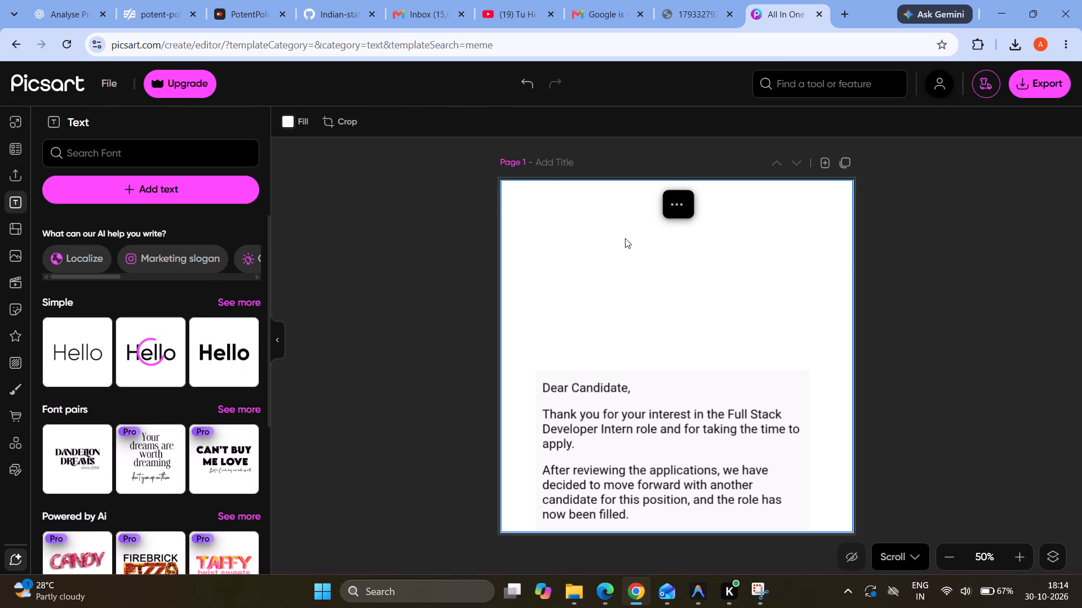
pyautogui.moveTo(632, 343); pyautogui.dragTo(555, 209)
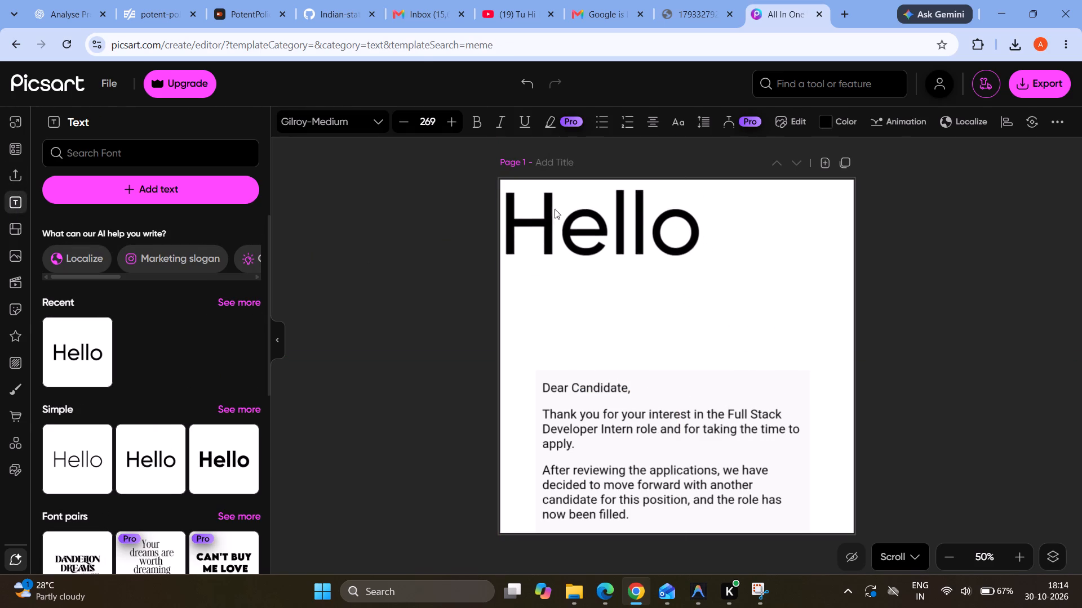
pyautogui.moveTo(555, 209); pyautogui.dragTo(565, 214)
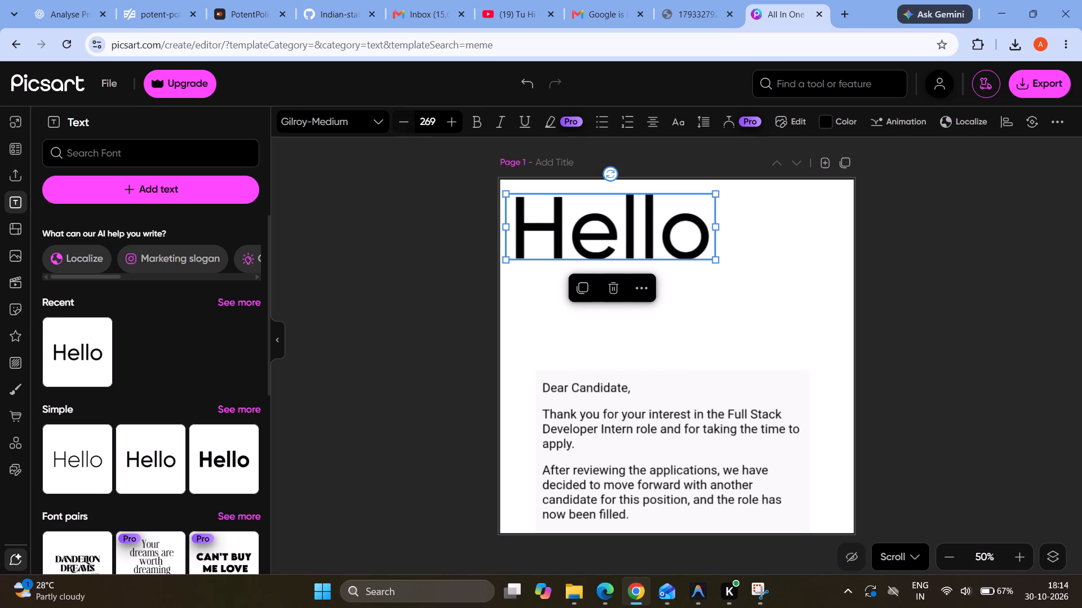
# Set the "Hello" text's font size to 80 and reposition it near the page's upper-left corner.
pyautogui.moveTo(441, 117); pyautogui.dragTo(429, 117)
pyautogui.click(436, 124)
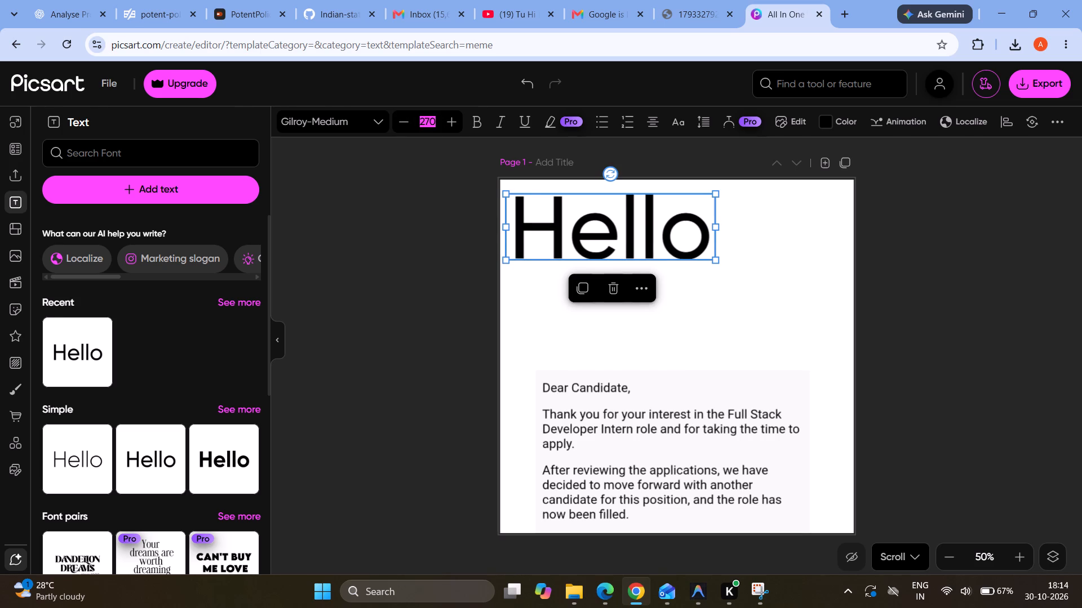
pyautogui.write('80')
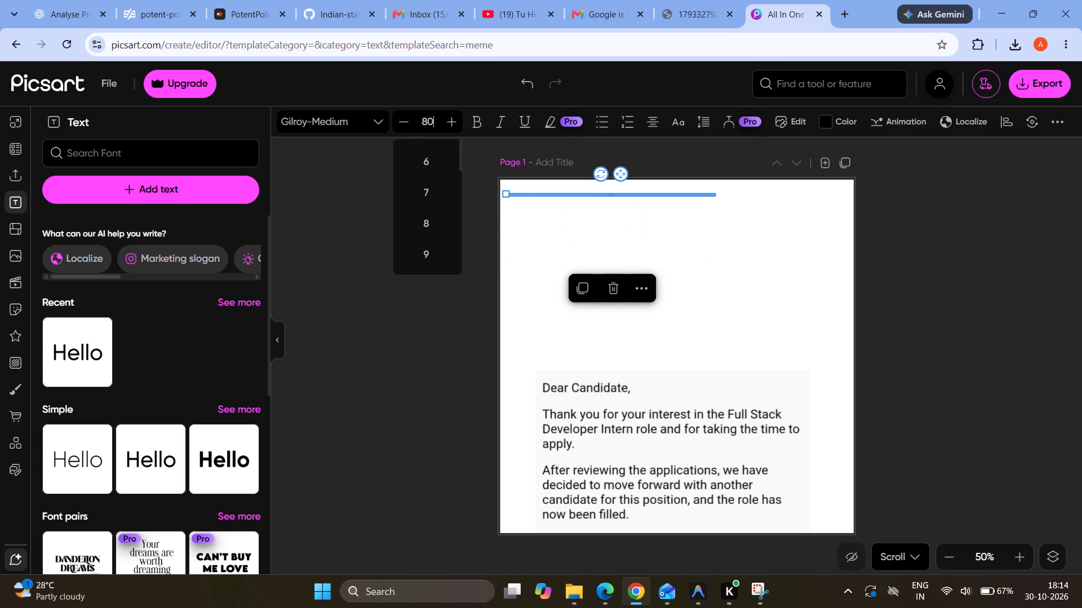
pyautogui.press('Return')
pyautogui.moveTo(600, 207); pyautogui.dragTo(558, 213)
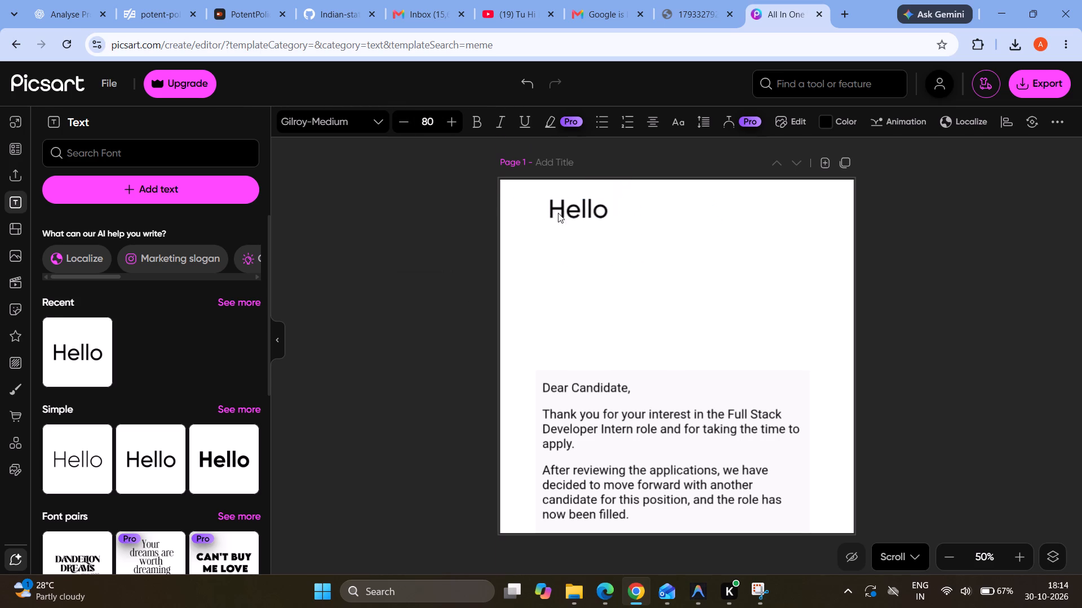
pyautogui.moveTo(558, 213); pyautogui.dragTo(542, 216)
# Append a colon and a space to the "Hello" text.
pyautogui.doubleClick(553, 213)
pyautogui.click(590, 214)
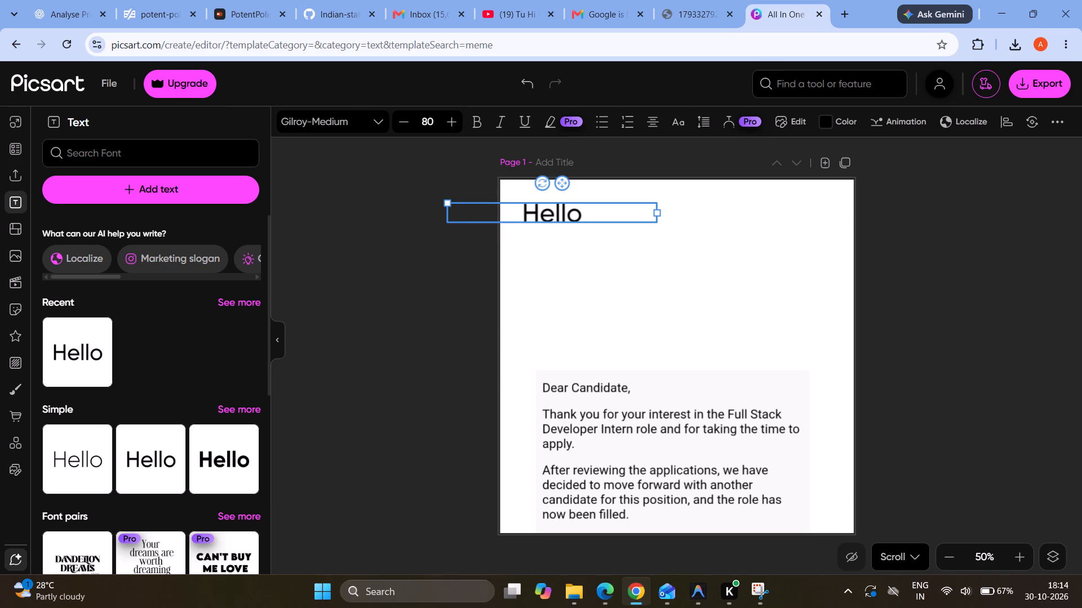
pyautogui.click(590, 214)
pyautogui.write(':')
pyautogui.press('space')
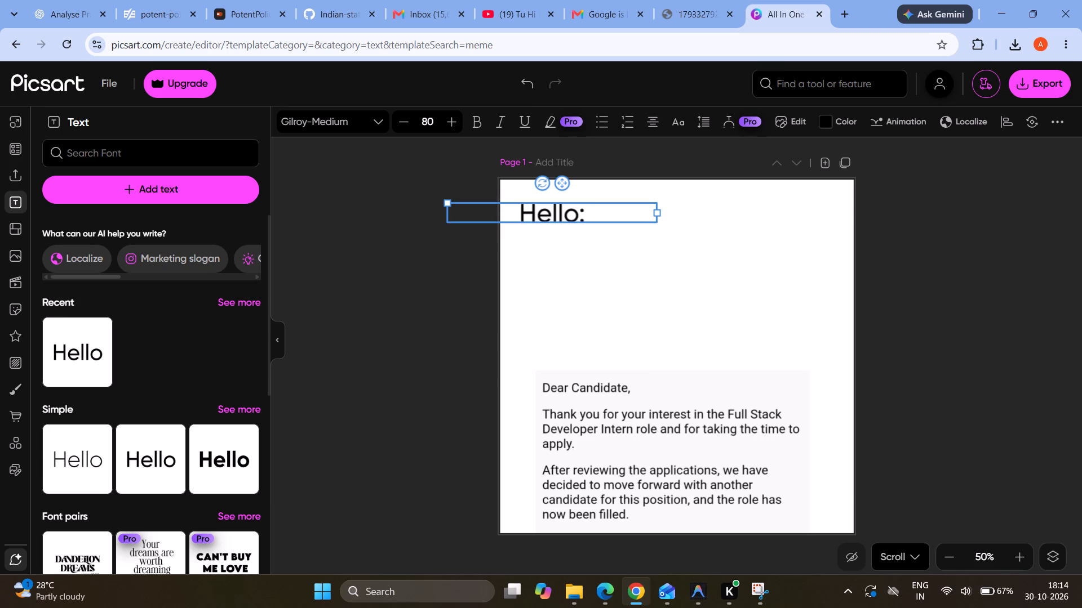
pyautogui.press('Left')
pyautogui.press('Left')
pyautogui.press('Right')
pyautogui.press('Right')
# Narrow the "Hello:" text box, left-align its text and position it near the page's upper-left corner.
pyautogui.moveTo(657, 209); pyautogui.dragTo(578, 211)
pyautogui.moveTo(520, 212); pyautogui.dragTo(571, 213)
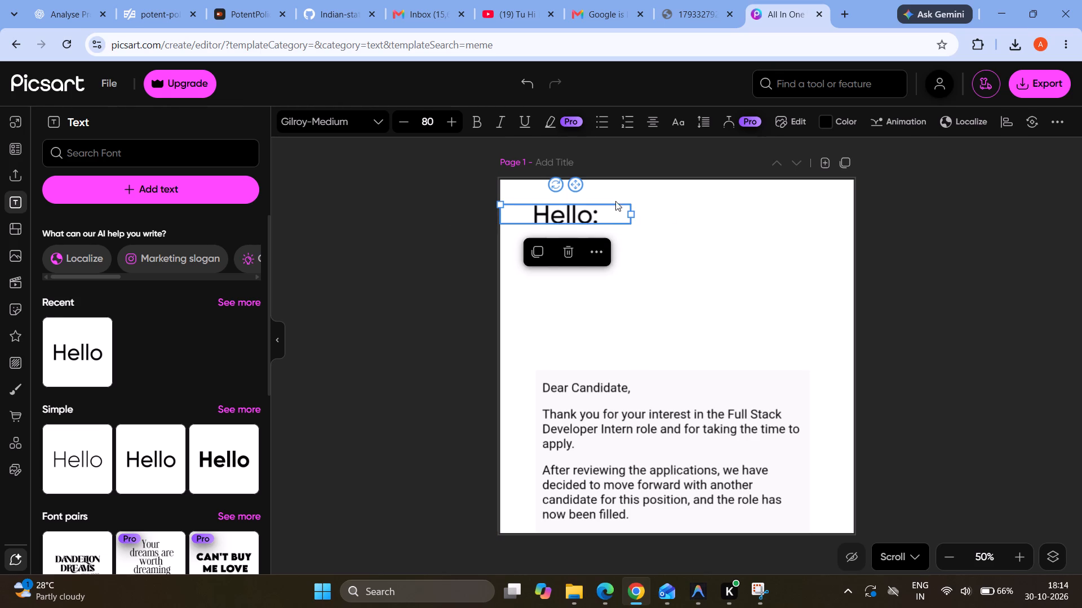
pyautogui.click(600, 208)
pyautogui.click(651, 126)
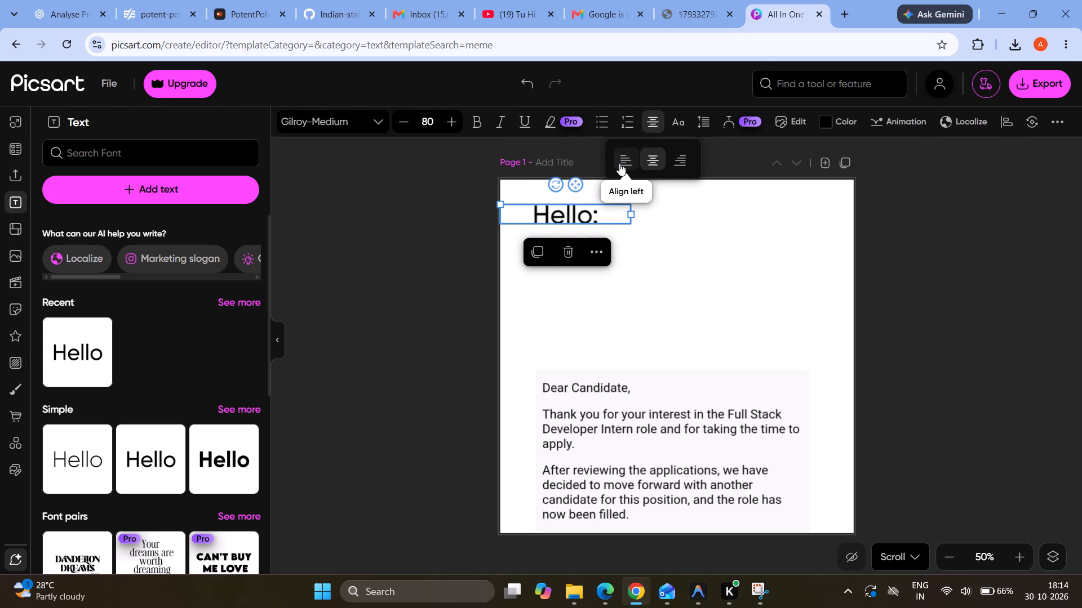
pyautogui.click(619, 163)
pyautogui.moveTo(560, 220); pyautogui.dragTo(578, 218)
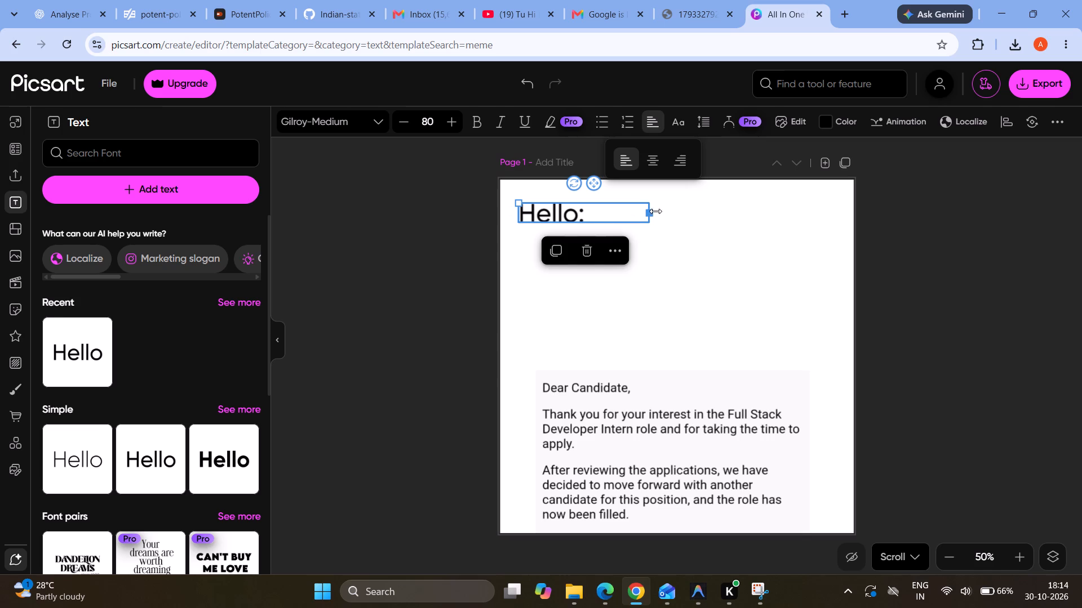
pyautogui.moveTo(653, 211); pyautogui.dragTo(596, 212)
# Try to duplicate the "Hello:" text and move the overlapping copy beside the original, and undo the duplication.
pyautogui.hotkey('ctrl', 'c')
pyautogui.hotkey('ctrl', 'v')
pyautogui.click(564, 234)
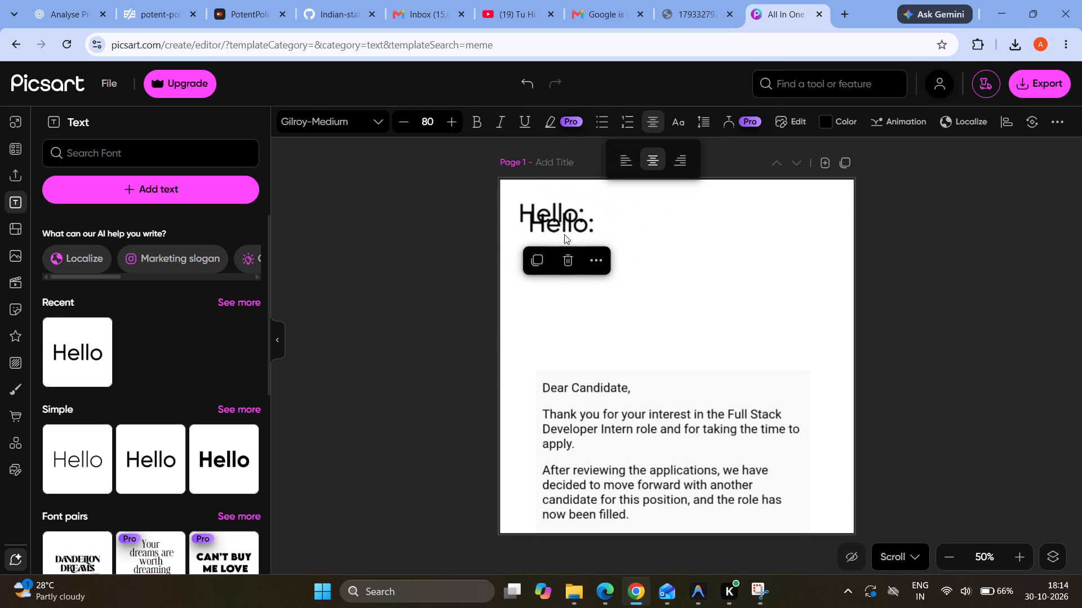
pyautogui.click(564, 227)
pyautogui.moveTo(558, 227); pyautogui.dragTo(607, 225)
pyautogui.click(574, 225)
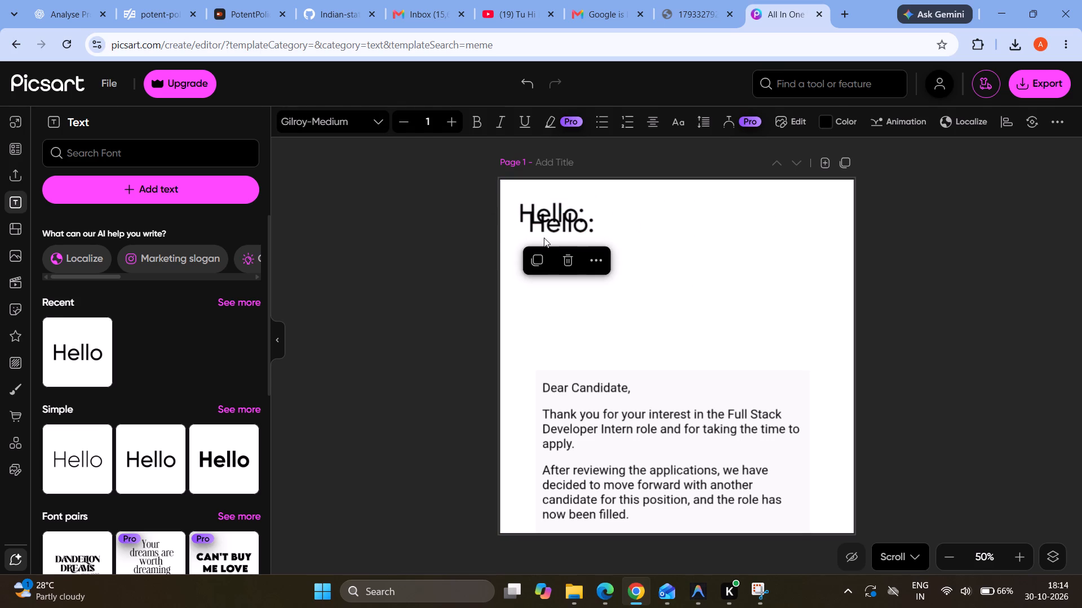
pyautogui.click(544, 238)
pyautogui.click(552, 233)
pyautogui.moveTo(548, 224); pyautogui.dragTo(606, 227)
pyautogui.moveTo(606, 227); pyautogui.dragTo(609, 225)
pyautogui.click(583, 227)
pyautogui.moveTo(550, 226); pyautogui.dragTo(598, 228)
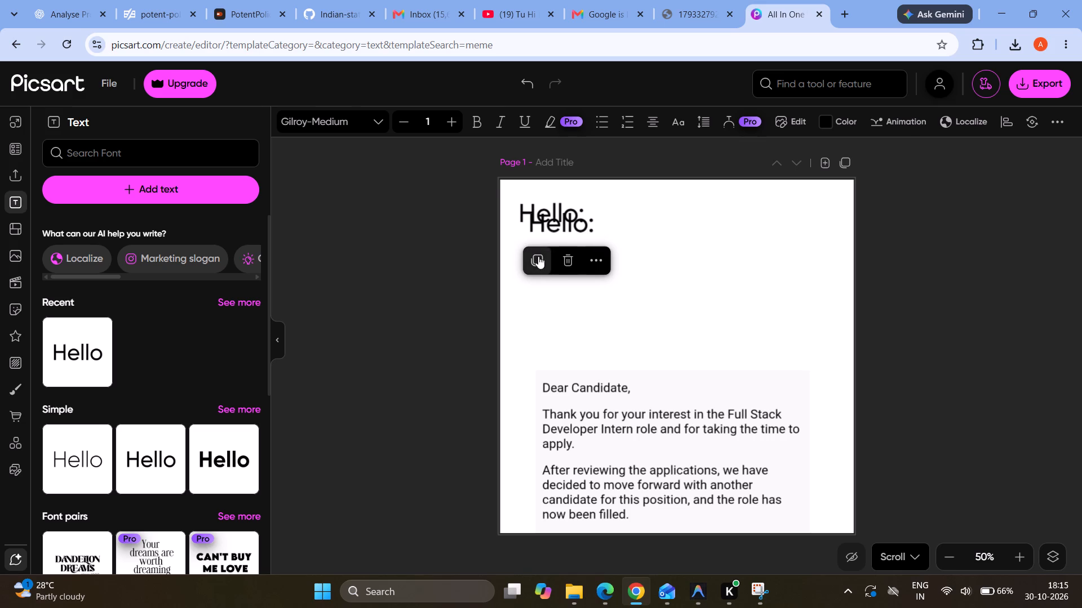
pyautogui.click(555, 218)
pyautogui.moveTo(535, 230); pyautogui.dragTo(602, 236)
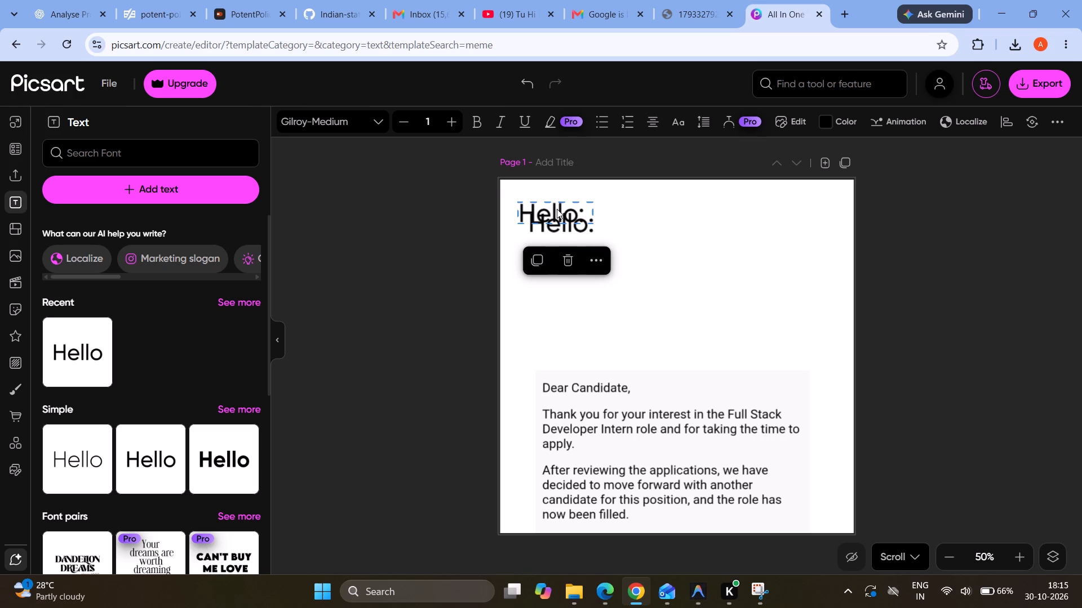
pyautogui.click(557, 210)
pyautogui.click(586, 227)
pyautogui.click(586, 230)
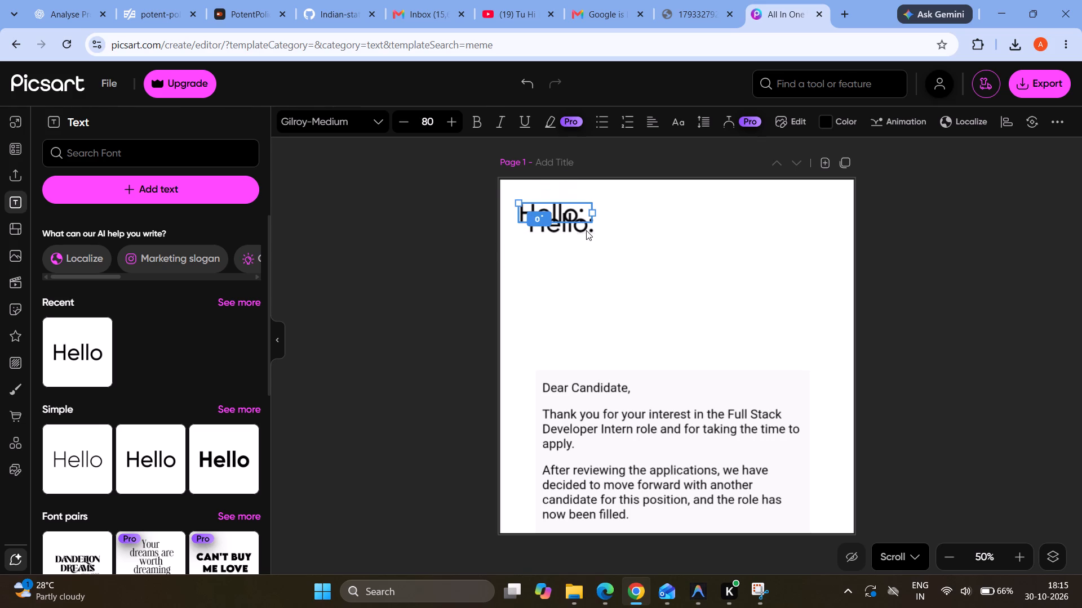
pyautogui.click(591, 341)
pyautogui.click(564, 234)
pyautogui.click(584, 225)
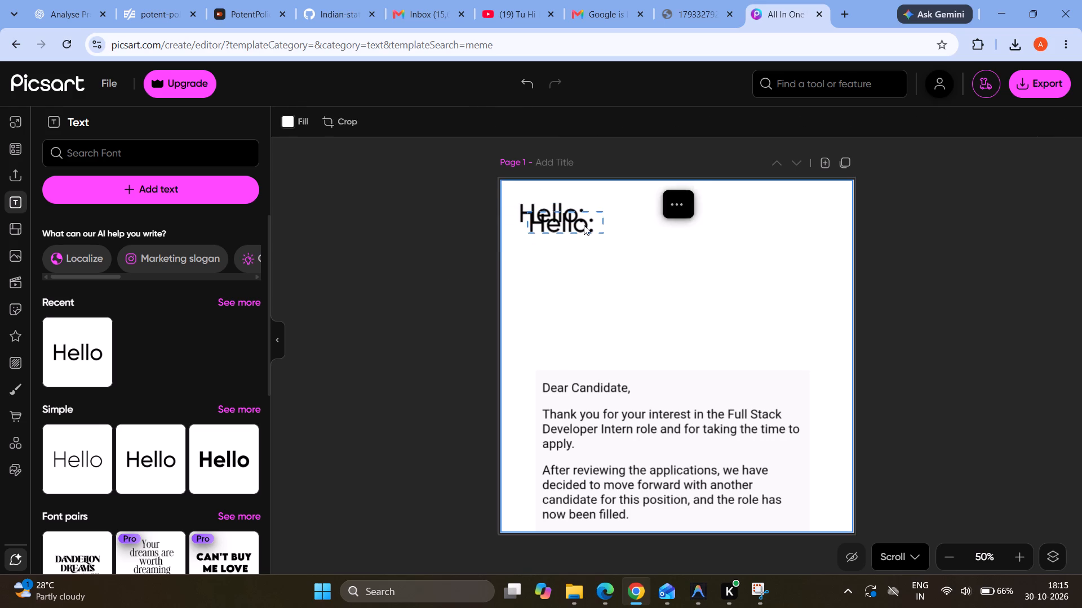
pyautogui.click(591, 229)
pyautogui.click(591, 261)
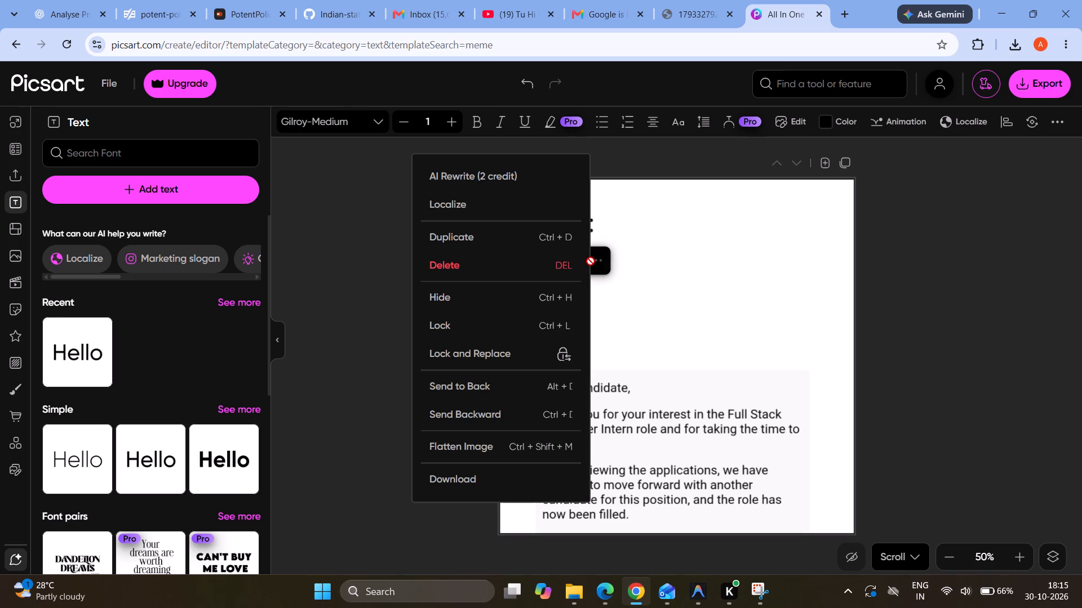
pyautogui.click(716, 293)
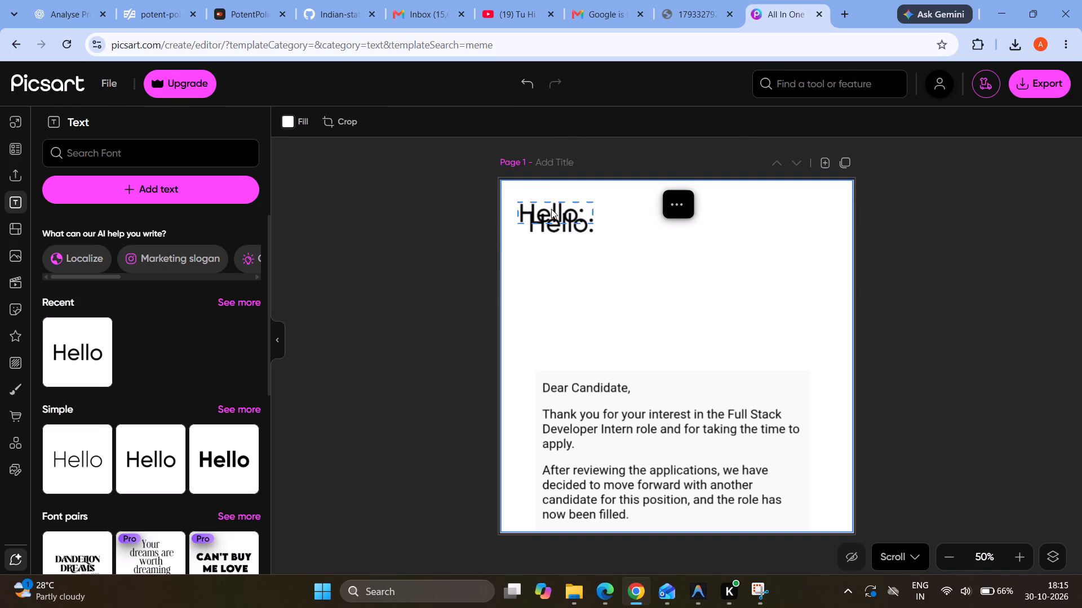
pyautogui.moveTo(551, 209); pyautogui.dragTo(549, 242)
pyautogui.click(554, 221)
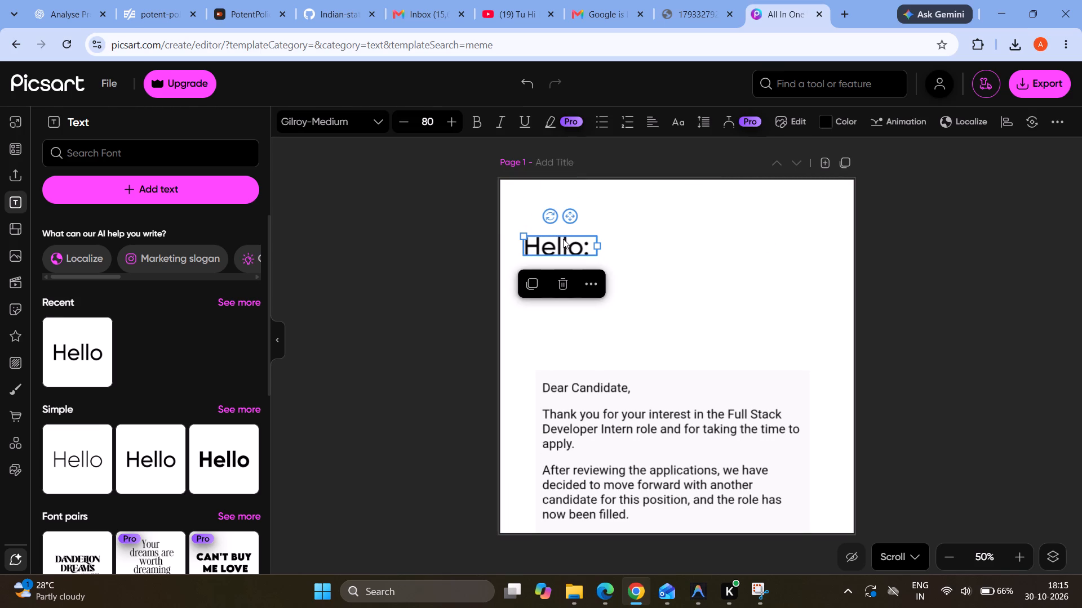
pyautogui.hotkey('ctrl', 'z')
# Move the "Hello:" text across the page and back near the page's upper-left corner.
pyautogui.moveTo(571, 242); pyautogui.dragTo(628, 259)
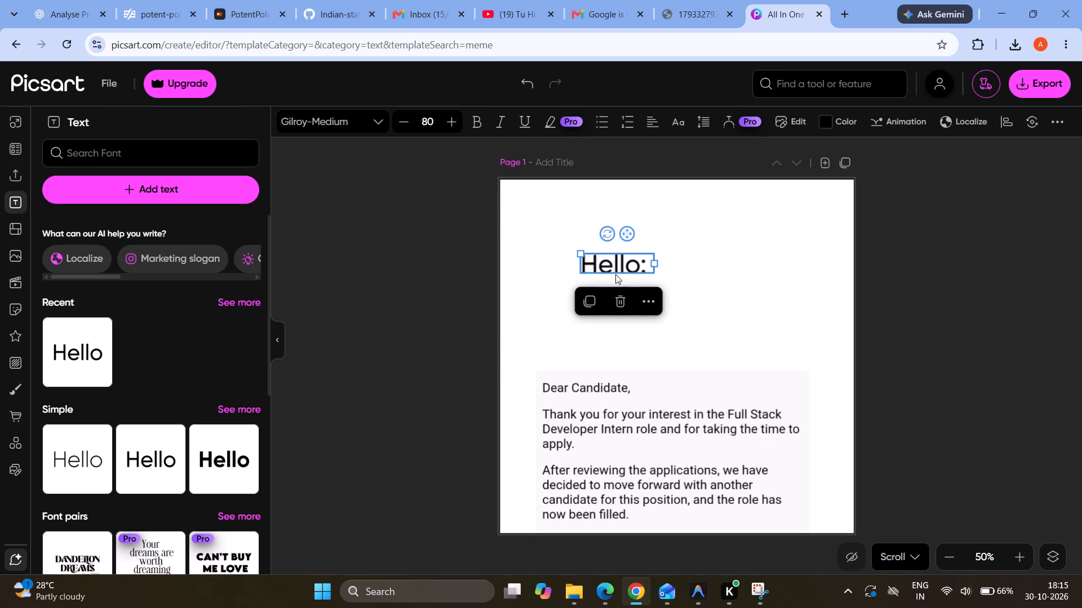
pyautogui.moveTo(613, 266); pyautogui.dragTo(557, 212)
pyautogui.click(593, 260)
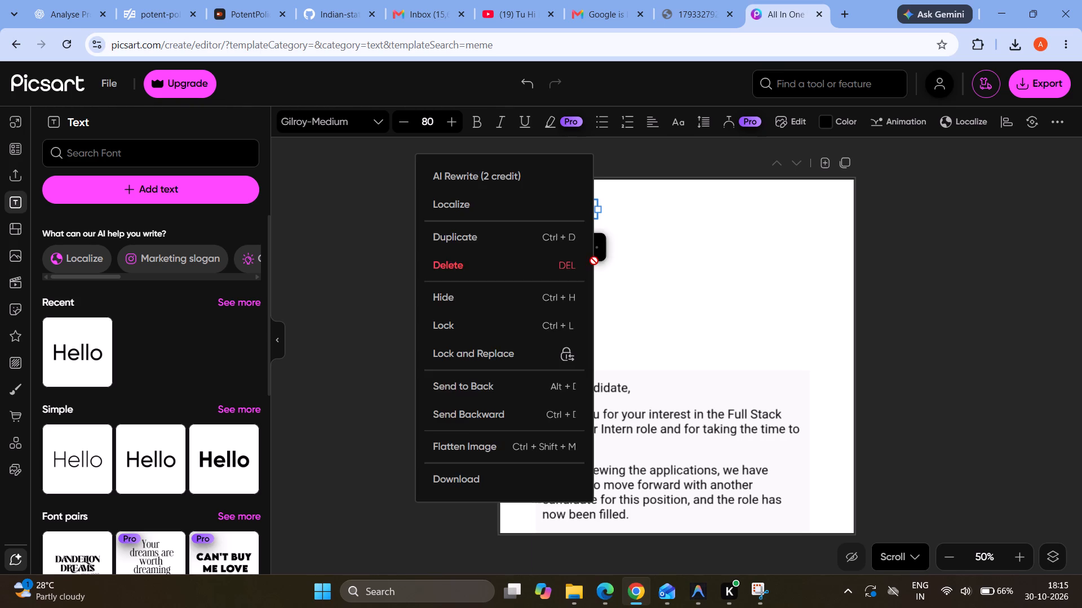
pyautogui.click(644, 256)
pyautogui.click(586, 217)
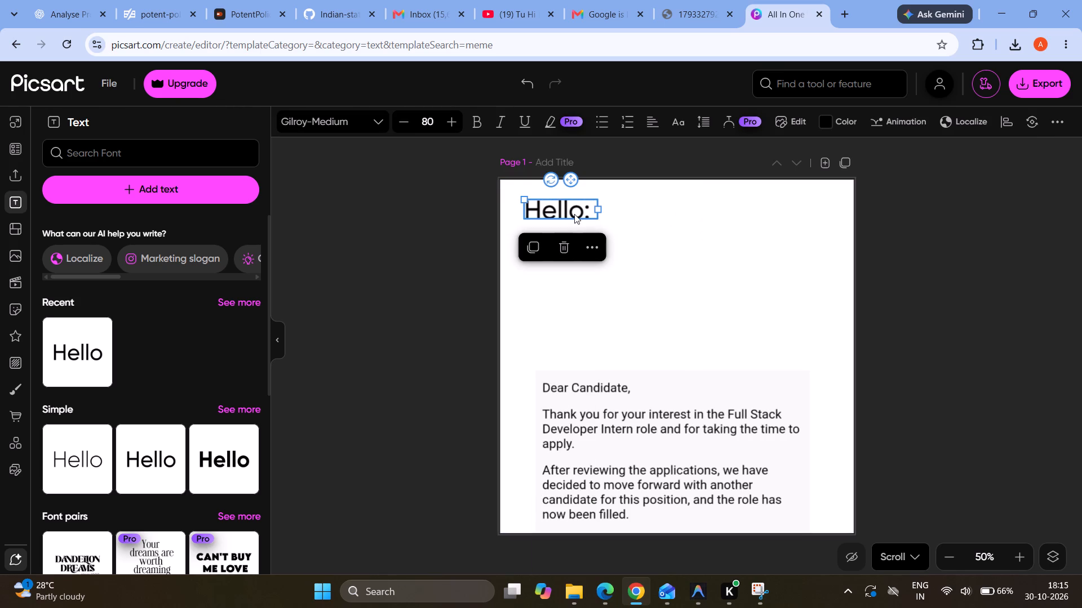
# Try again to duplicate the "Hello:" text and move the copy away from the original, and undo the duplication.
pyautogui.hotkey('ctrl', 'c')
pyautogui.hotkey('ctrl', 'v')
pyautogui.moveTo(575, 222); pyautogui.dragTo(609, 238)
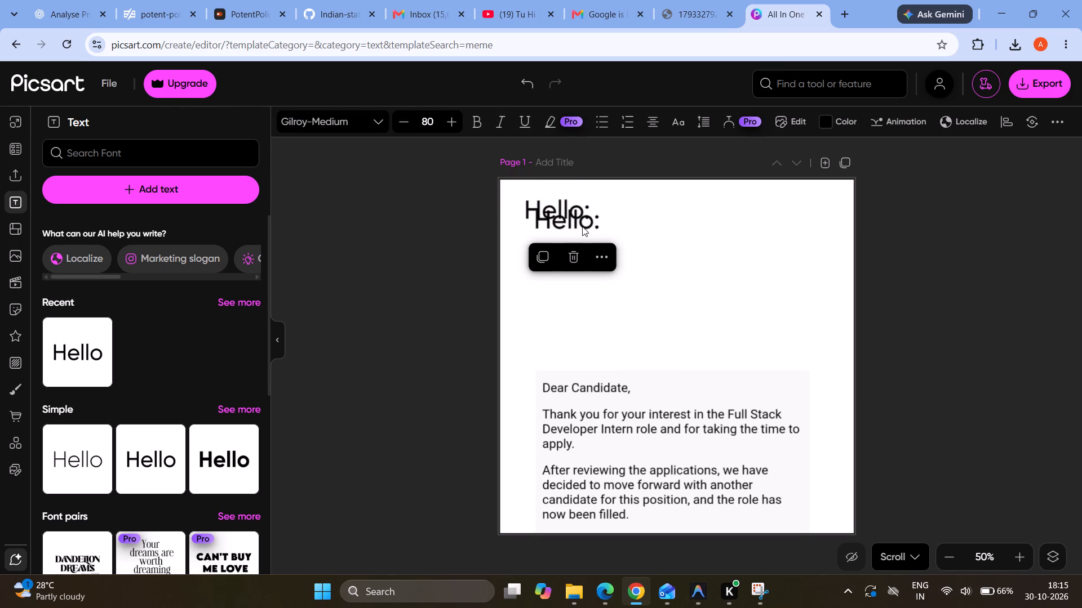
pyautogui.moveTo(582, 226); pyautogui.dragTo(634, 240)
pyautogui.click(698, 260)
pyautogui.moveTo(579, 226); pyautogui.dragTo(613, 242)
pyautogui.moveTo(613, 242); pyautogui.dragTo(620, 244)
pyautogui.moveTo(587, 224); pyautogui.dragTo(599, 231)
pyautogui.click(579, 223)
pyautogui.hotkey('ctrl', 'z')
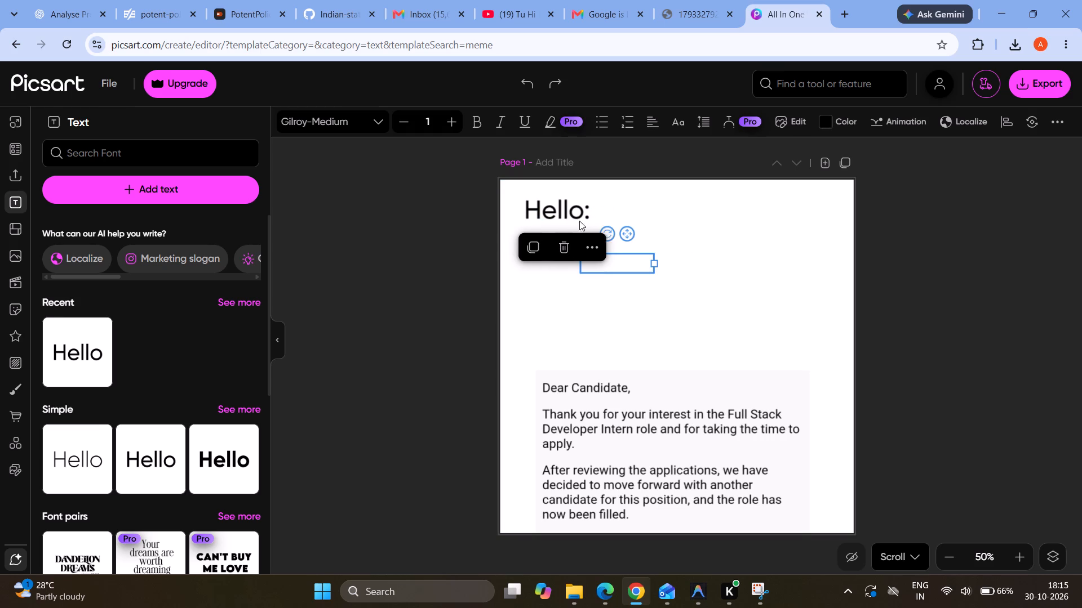
# Reposition the "Hello:" text near the page's upper-left corner.
pyautogui.click(635, 266)
pyautogui.moveTo(623, 260); pyautogui.dragTo(648, 239)
pyautogui.moveTo(647, 239); pyautogui.dragTo(566, 199)
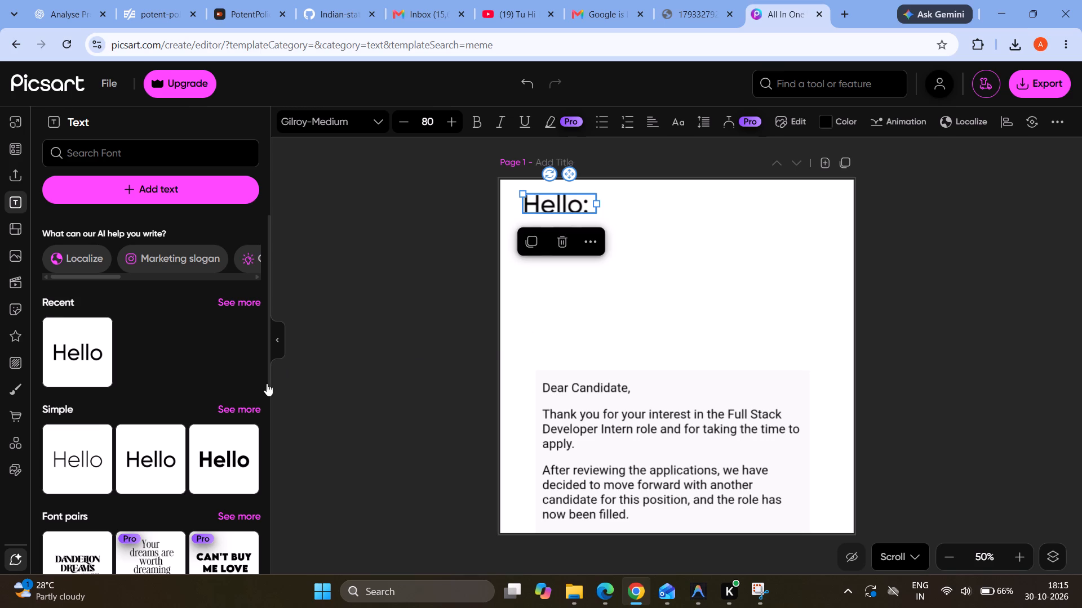
# Add a light-weight simple "Hello" text, place it beside "Hello:" and replace its wording with "you need".
pyautogui.click(70, 457)
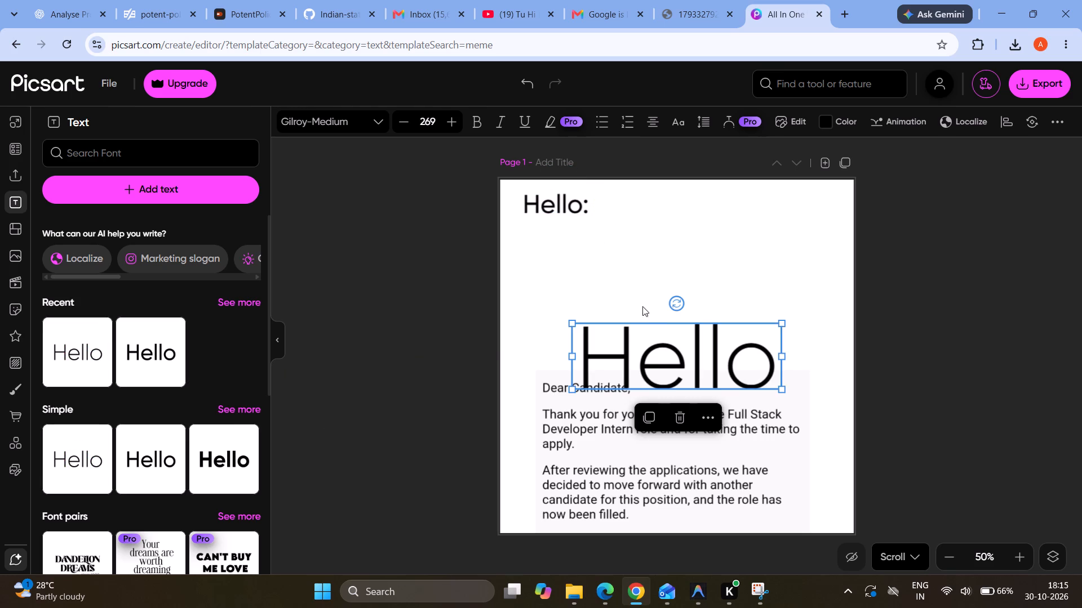
pyautogui.moveTo(650, 348); pyautogui.dragTo(684, 222)
pyautogui.doubleClick(738, 235)
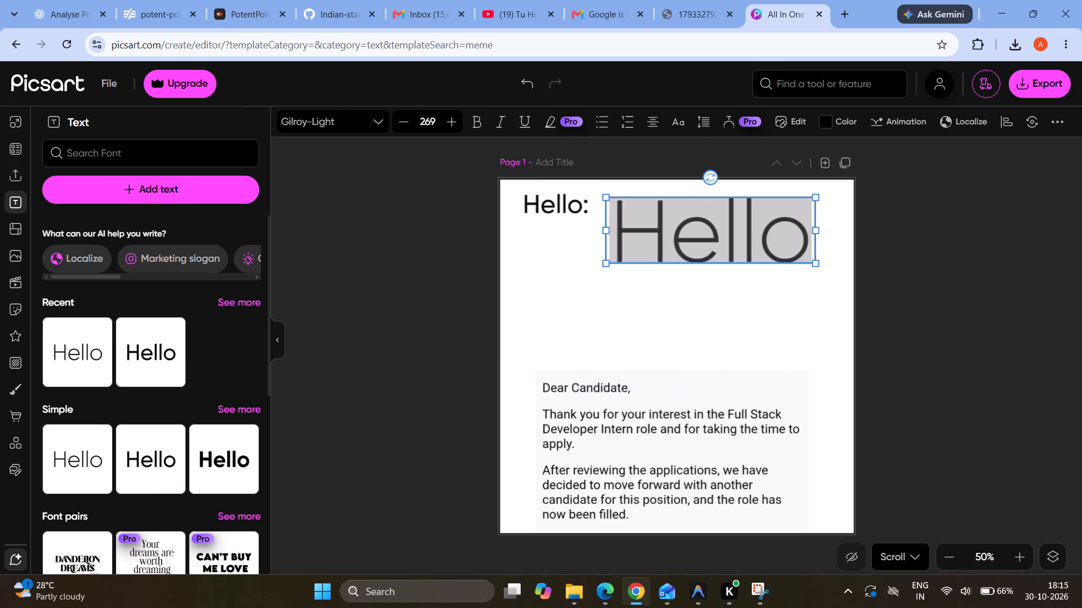
pyautogui.press('BackSpace')
pyautogui.write('you need')
# Set the "you need" text's font size to 50 and left-align it.
pyautogui.hotkey('ctrl', 'a')
pyautogui.click(434, 123)
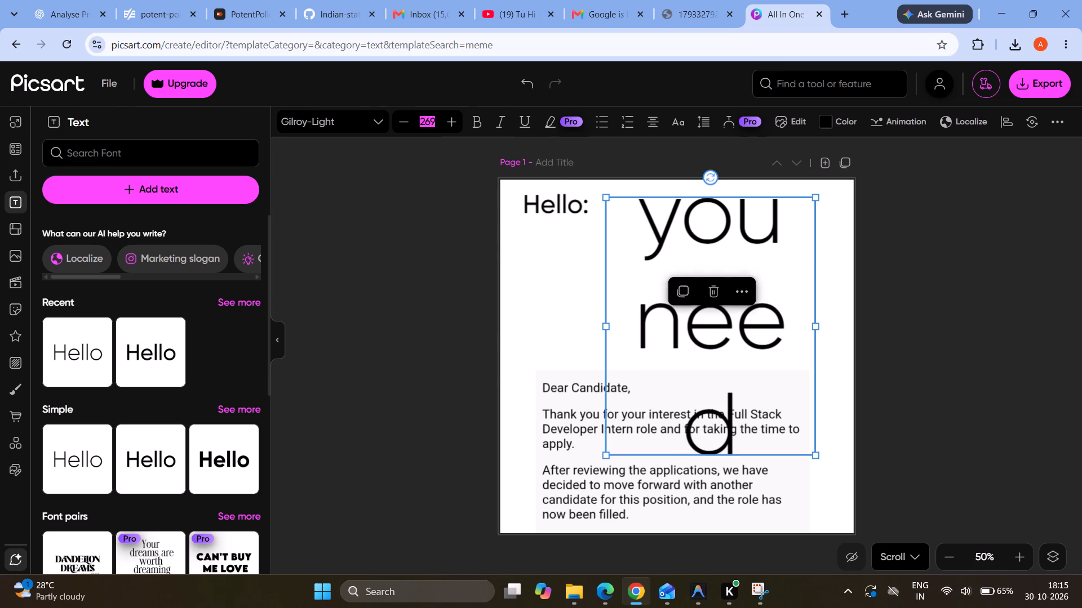
pyautogui.write('50')
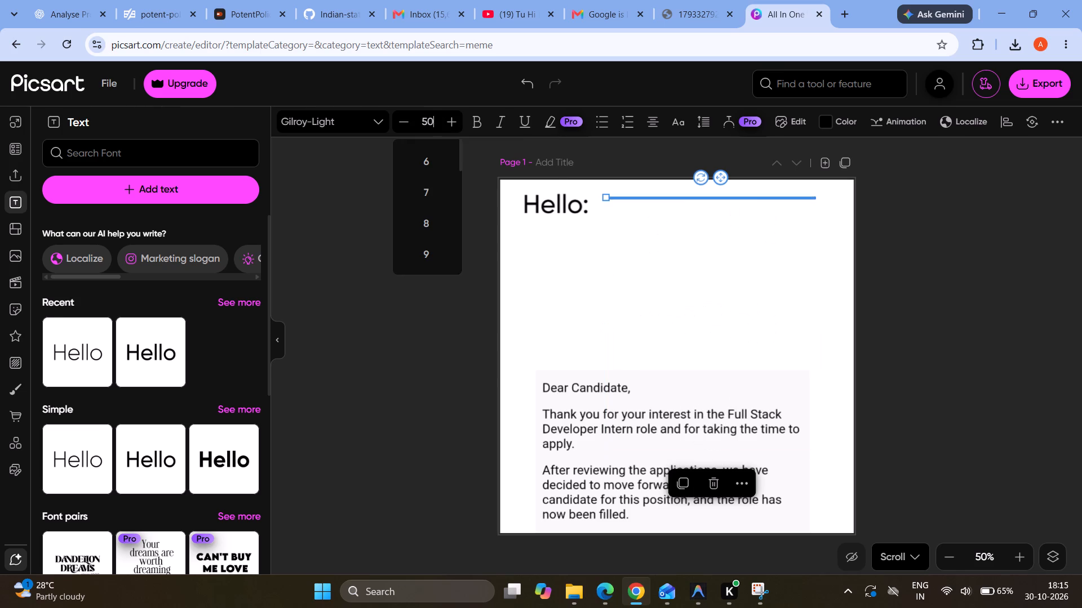
pyautogui.press('Return')
pyautogui.click(676, 207)
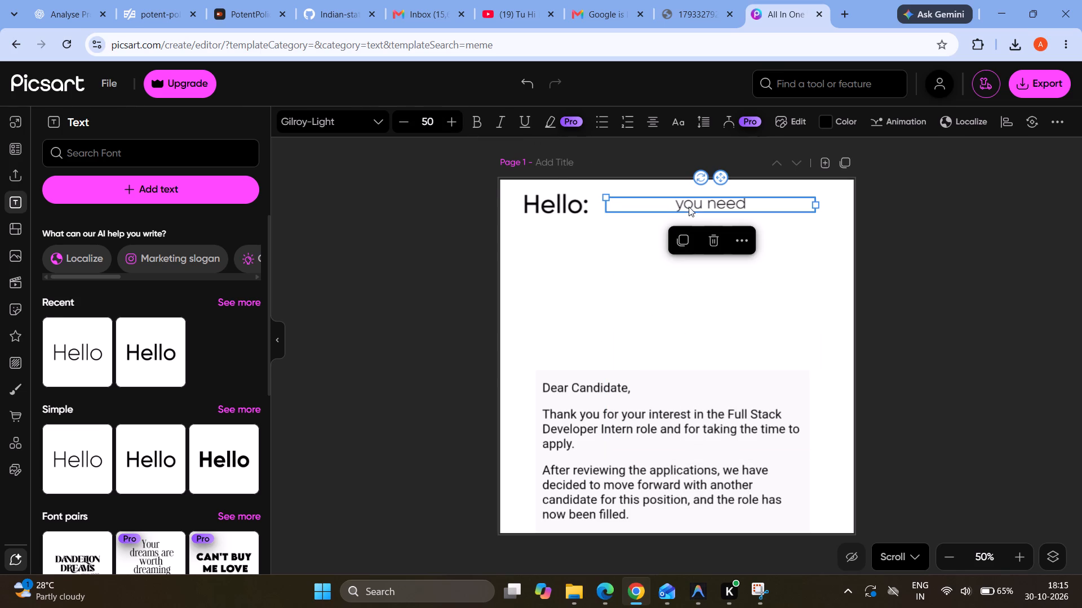
pyautogui.click(659, 126)
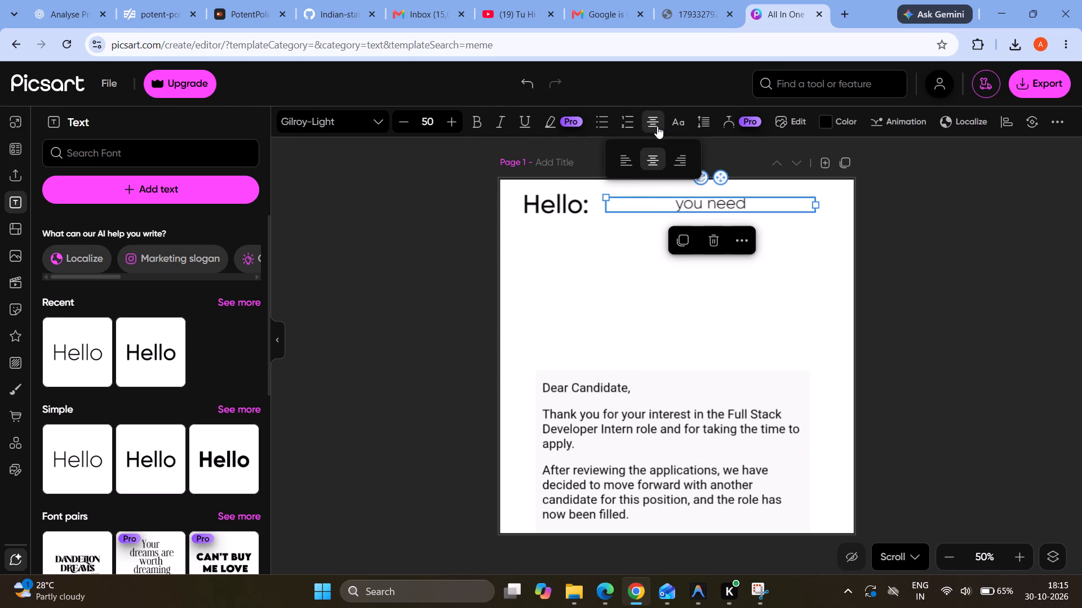
pyautogui.click(623, 159)
# Extend the "you need" text to read "you need to face lot of rejections in your life to be matured.".
pyautogui.click(685, 196)
pyautogui.click(678, 201)
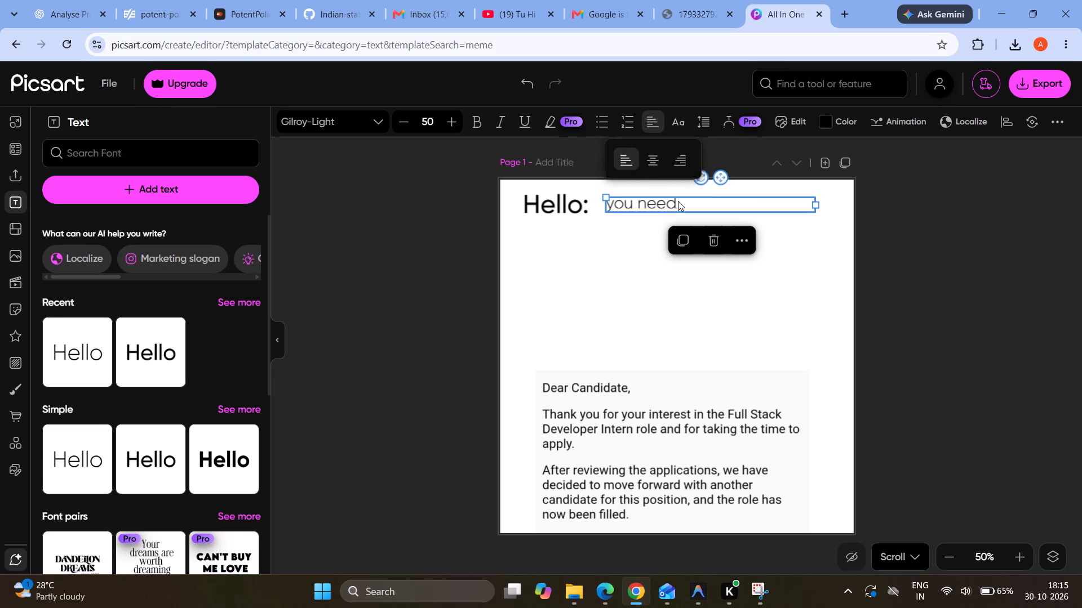
pyautogui.doubleClick(677, 204)
pyautogui.click(674, 205)
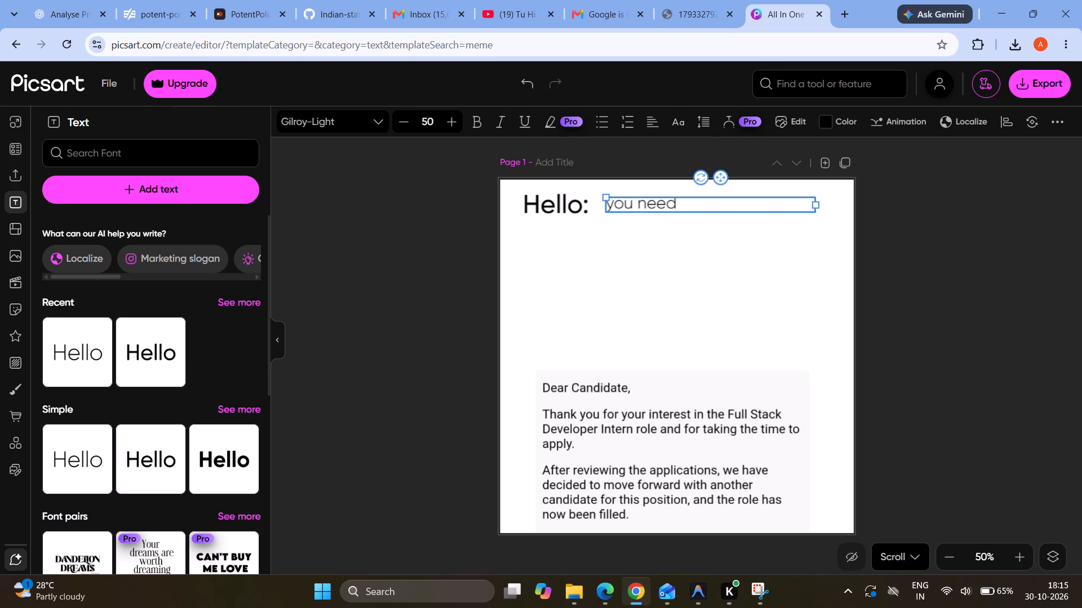
pyautogui.press('space')
pyautogui.write('t')
pyautogui.click(682, 205)
pyautogui.click(609, 204)
pyautogui.click(609, 209)
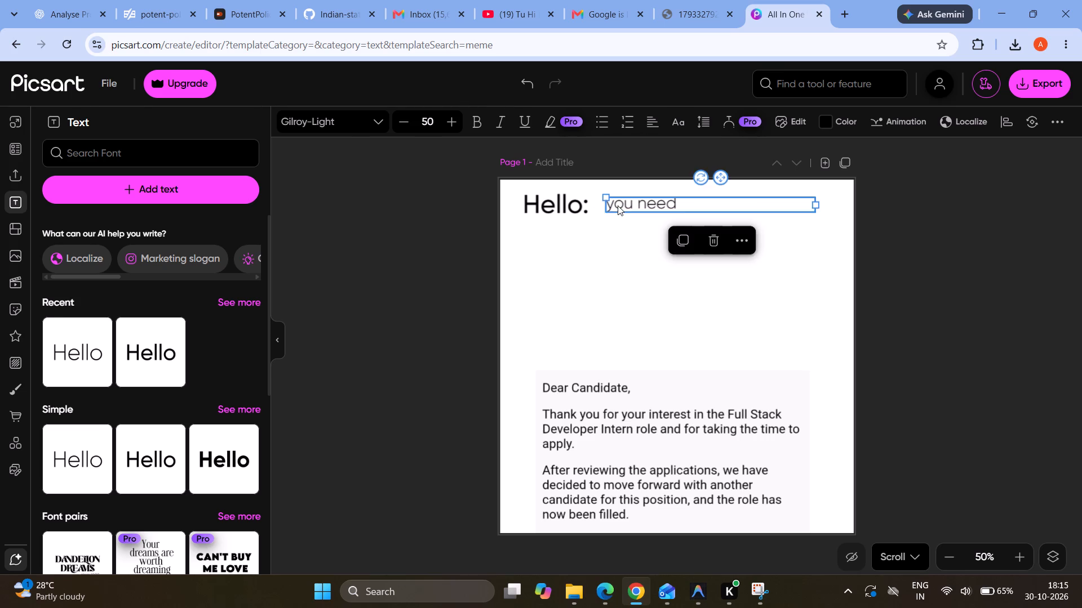
pyautogui.click(618, 205)
pyautogui.doubleClick(646, 205)
pyautogui.click(618, 203)
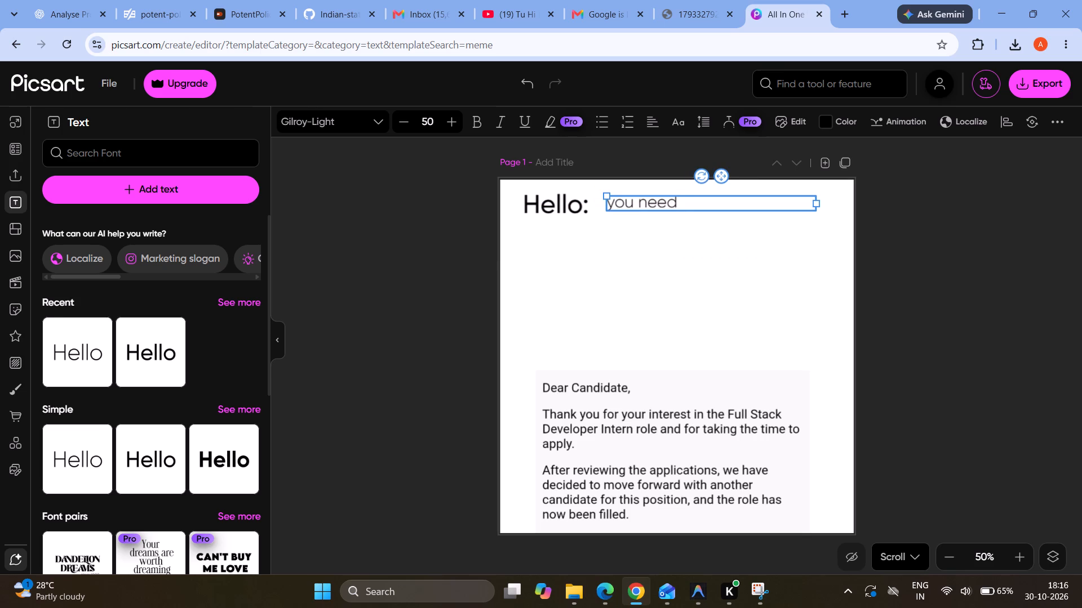
pyautogui.press('Left')
pyautogui.press('Left')
pyautogui.press('Right')
pyautogui.click(682, 208)
pyautogui.press('space')
pyautogui.press('t')
pyautogui.write('o face lot of rejections in your life to me')
pyautogui.press('space')
pyautogui.press('BackSpace')
pyautogui.press('BackSpace')
pyautogui.press('BackSpace')
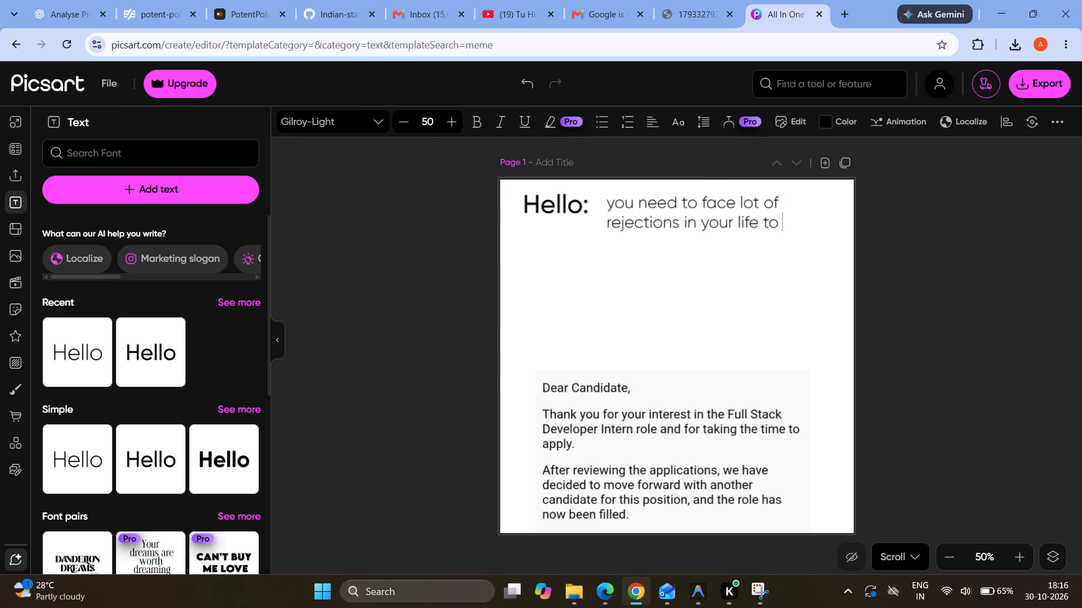
pyautogui.write('be matured.')
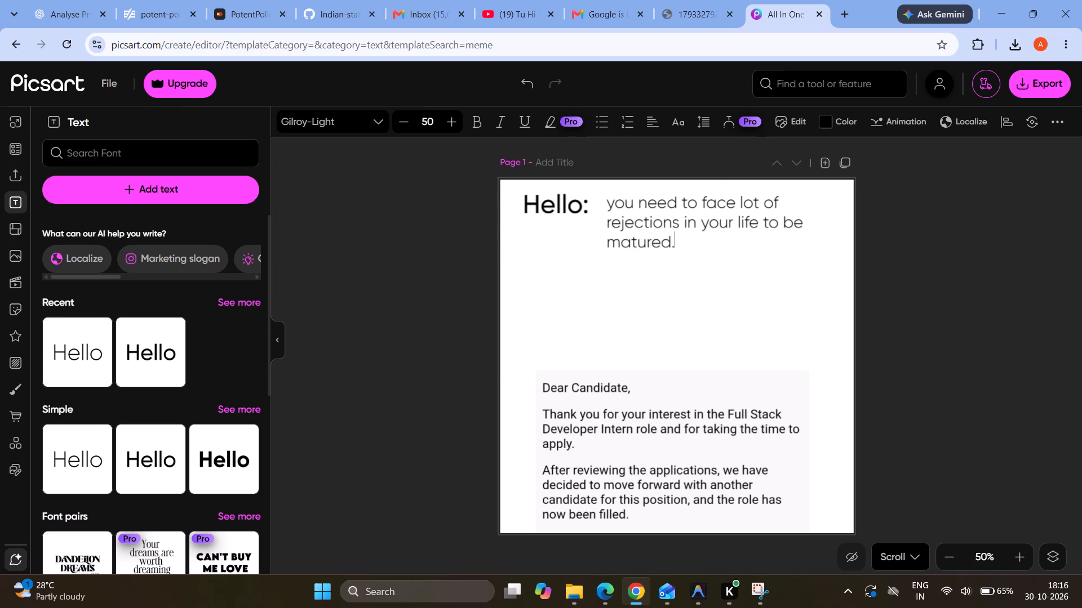
# Capitalize the first letter of the rejections caption so it begins with "You".
pyautogui.click(656, 207)
pyautogui.click(618, 206)
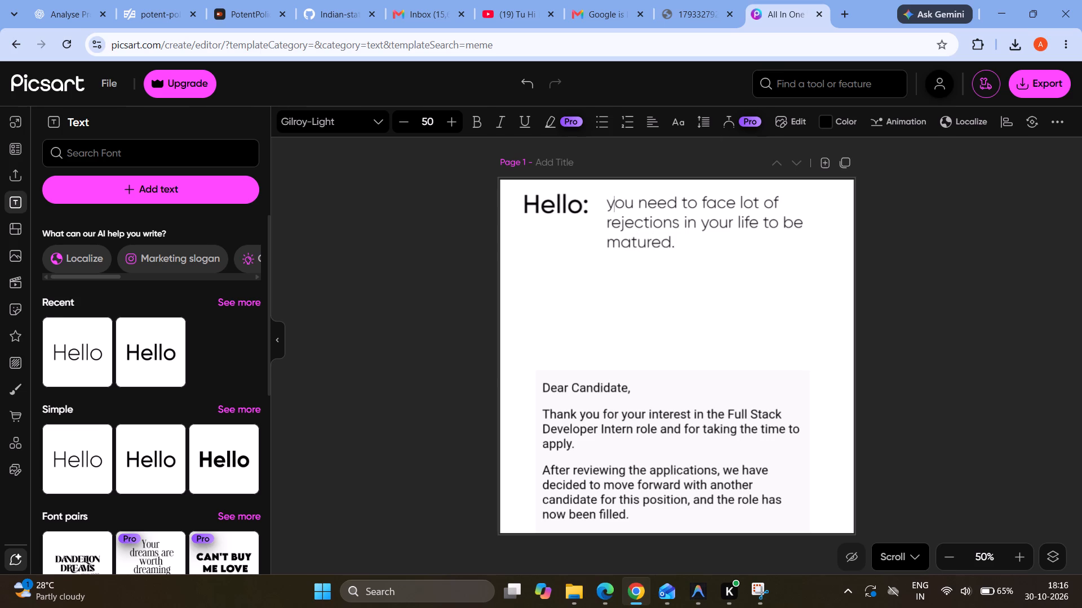
pyautogui.press('BackSpace')
pyautogui.hotkey('shift', 'y')
pyautogui.click(628, 212)
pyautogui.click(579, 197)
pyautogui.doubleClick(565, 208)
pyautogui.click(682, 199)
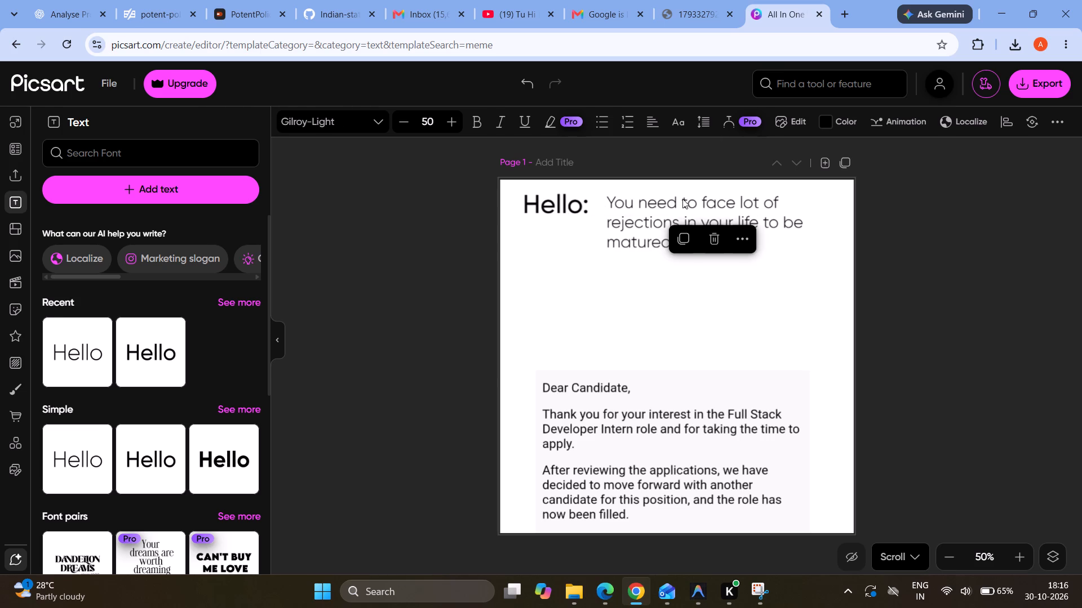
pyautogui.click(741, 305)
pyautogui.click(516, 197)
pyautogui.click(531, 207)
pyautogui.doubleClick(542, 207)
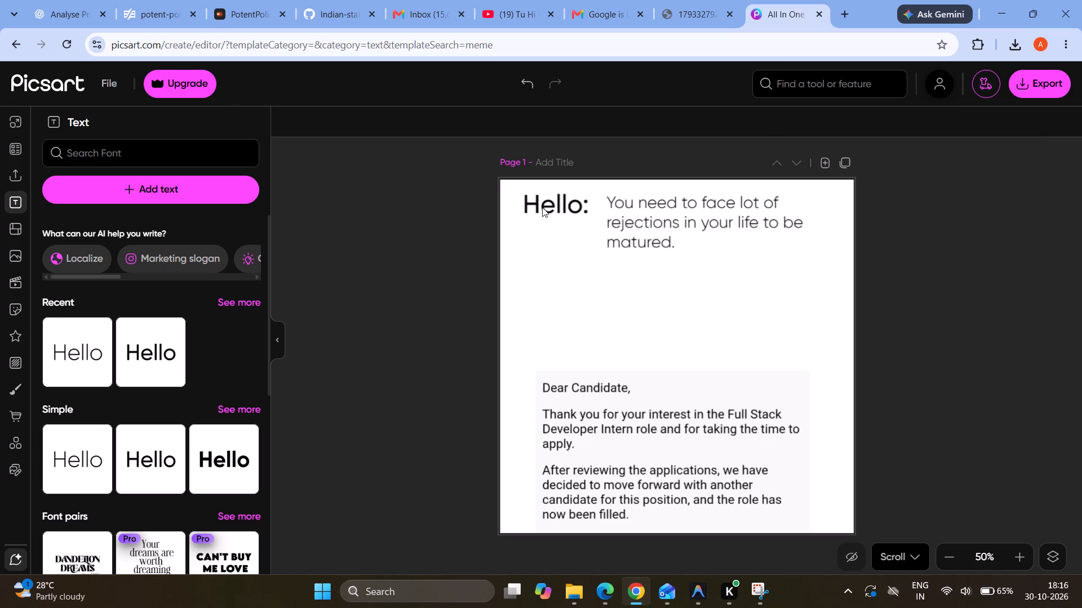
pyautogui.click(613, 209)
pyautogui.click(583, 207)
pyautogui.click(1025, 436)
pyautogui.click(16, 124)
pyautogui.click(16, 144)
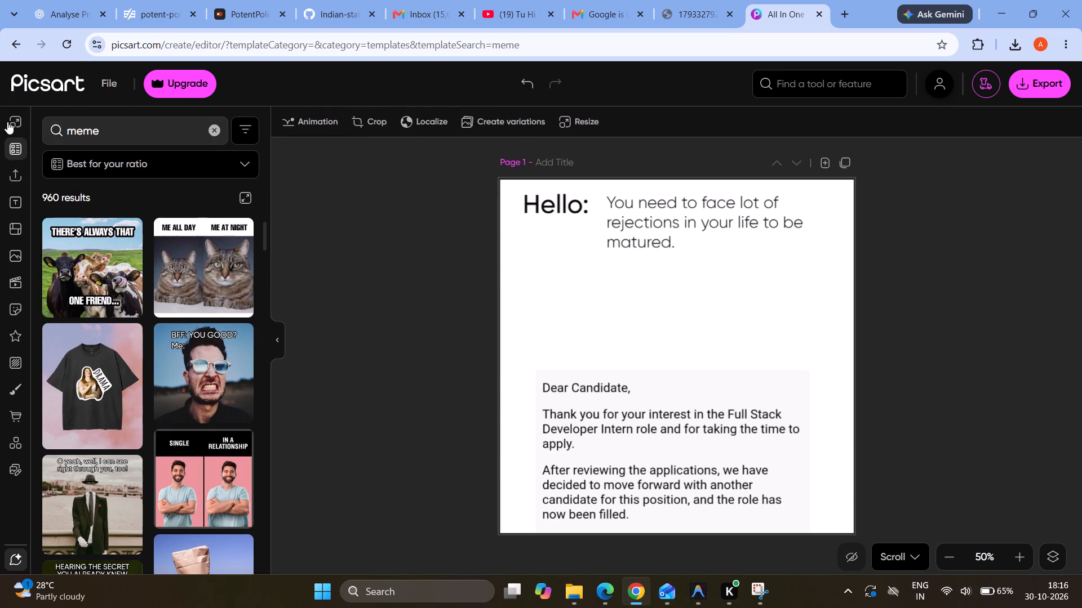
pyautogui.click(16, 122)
# Replace the "Hello:" text with "Online gurus".
pyautogui.click(599, 208)
pyautogui.click(581, 208)
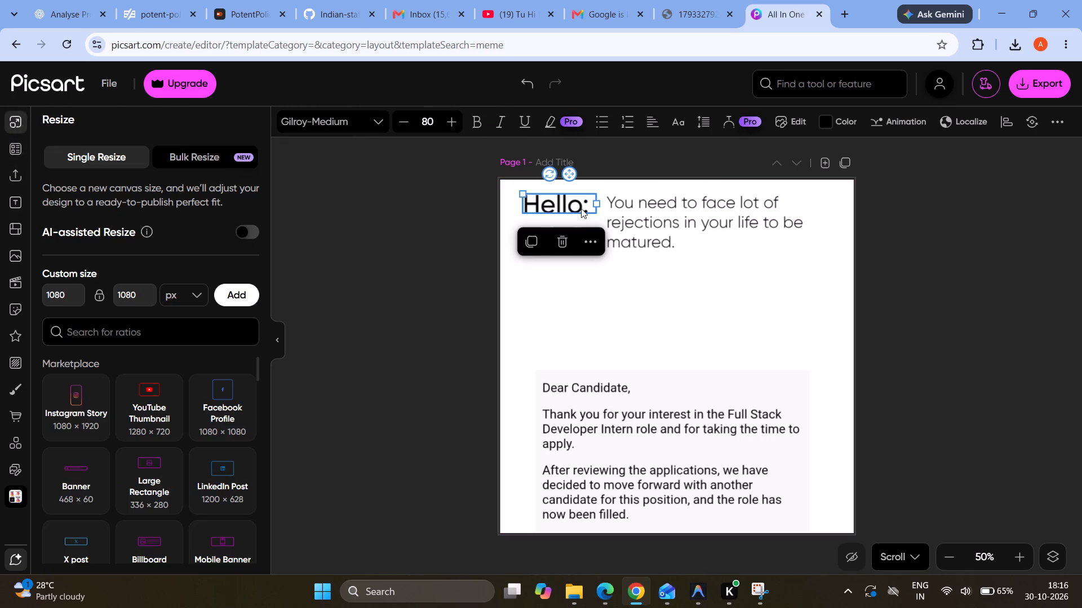
pyautogui.doubleClick(576, 208)
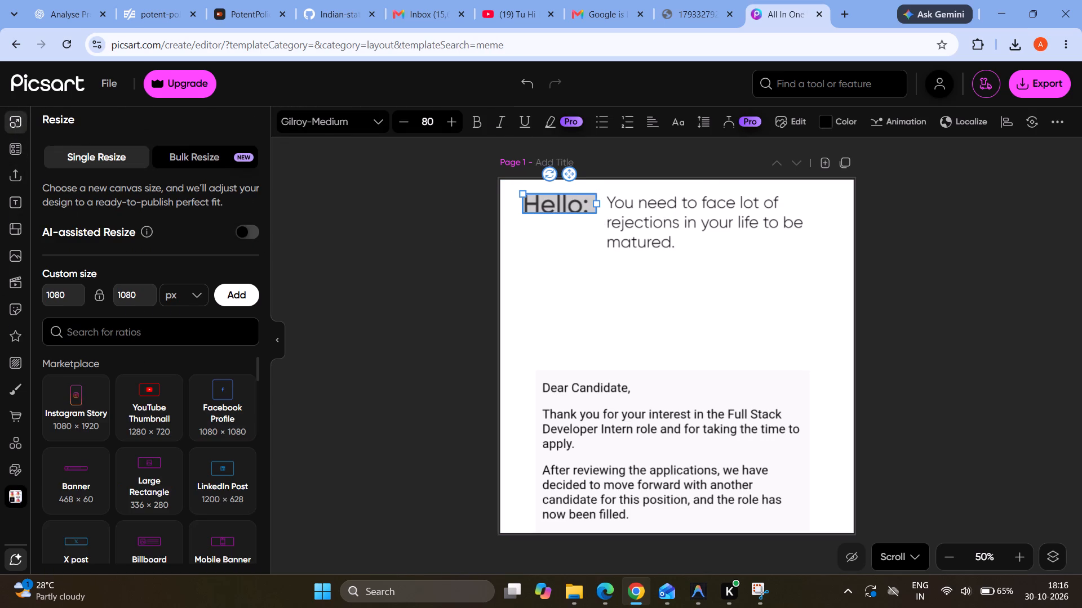
pyautogui.hotkey('shift', 'BackSpace')
pyautogui.write('Online giru')
pyautogui.press('BackSpace')
pyautogui.press('BackSpace')
pyautogui.press('BackSpace')
pyautogui.write('urus')
# Widen the "Online gurus" text box to fit one line and move it toward the page's upper-left corner.
pyautogui.moveTo(599, 241); pyautogui.dragTo(660, 239)
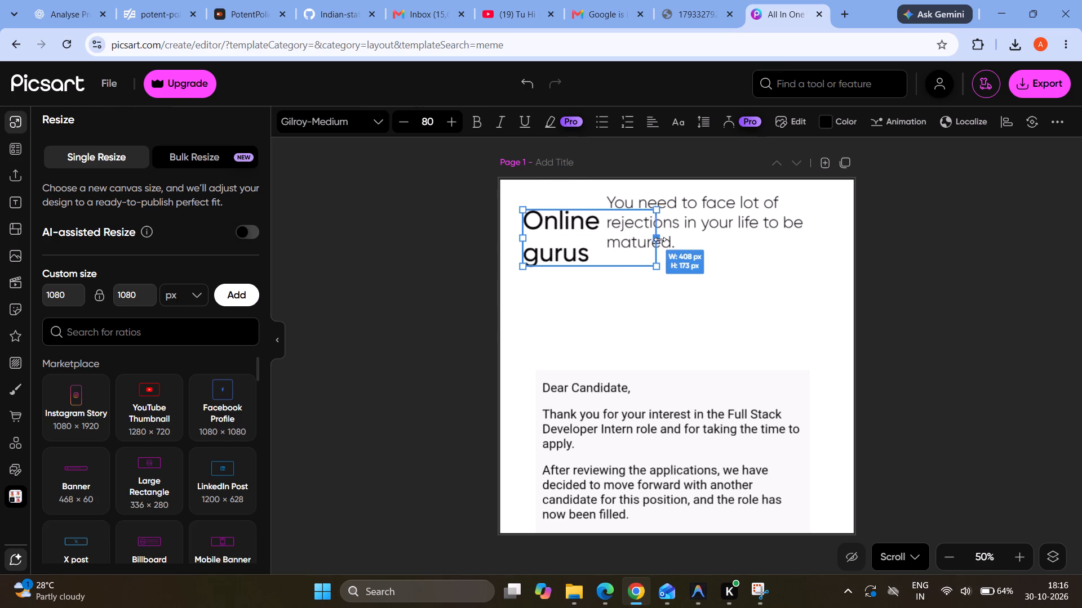
pyautogui.moveTo(660, 239); pyautogui.dragTo(728, 236)
pyautogui.moveTo(626, 244); pyautogui.dragTo(607, 211)
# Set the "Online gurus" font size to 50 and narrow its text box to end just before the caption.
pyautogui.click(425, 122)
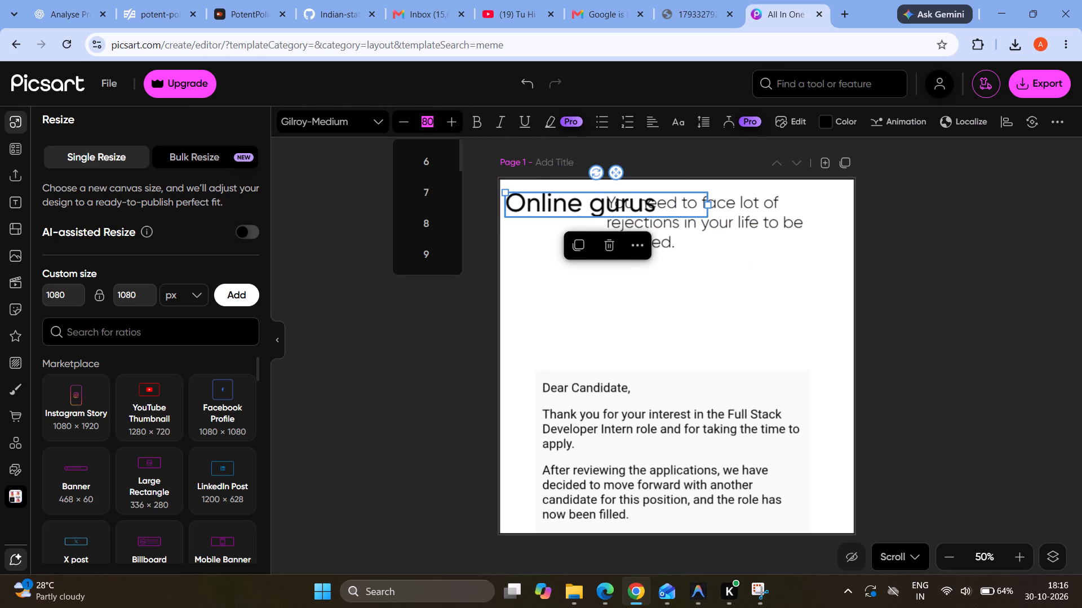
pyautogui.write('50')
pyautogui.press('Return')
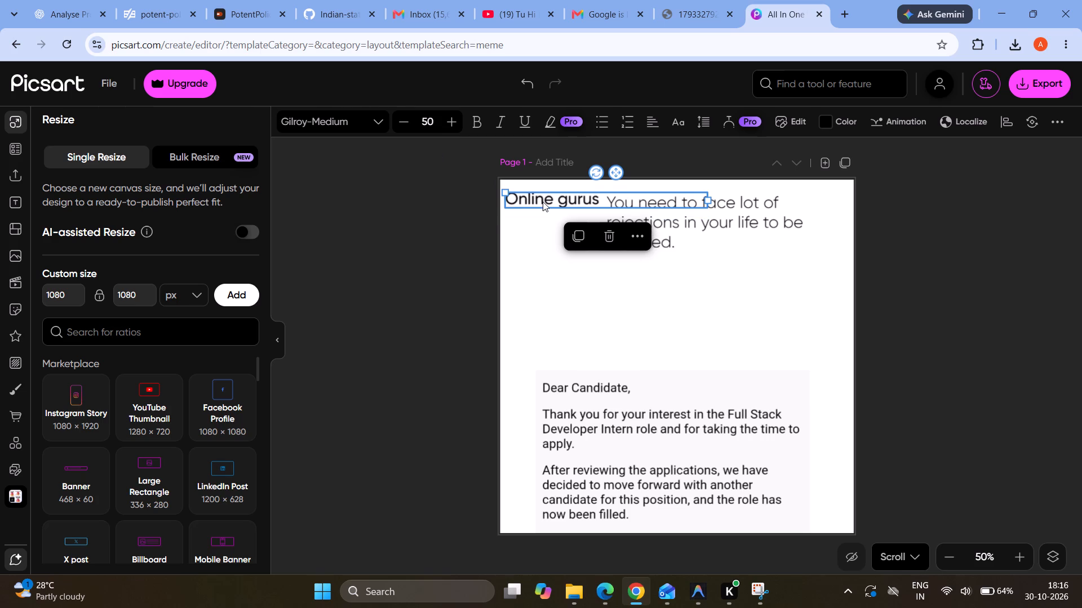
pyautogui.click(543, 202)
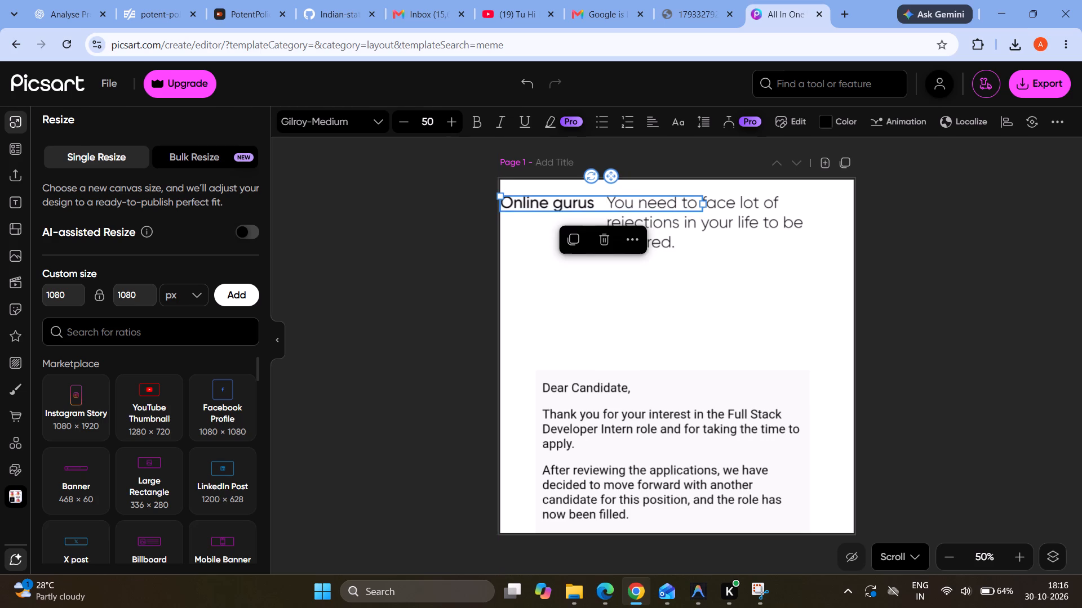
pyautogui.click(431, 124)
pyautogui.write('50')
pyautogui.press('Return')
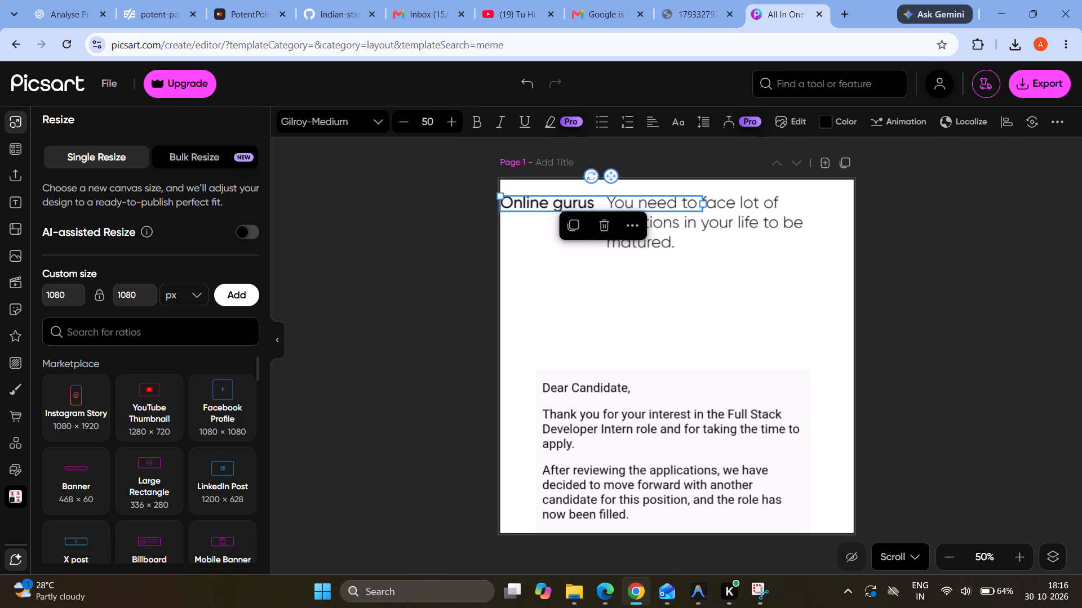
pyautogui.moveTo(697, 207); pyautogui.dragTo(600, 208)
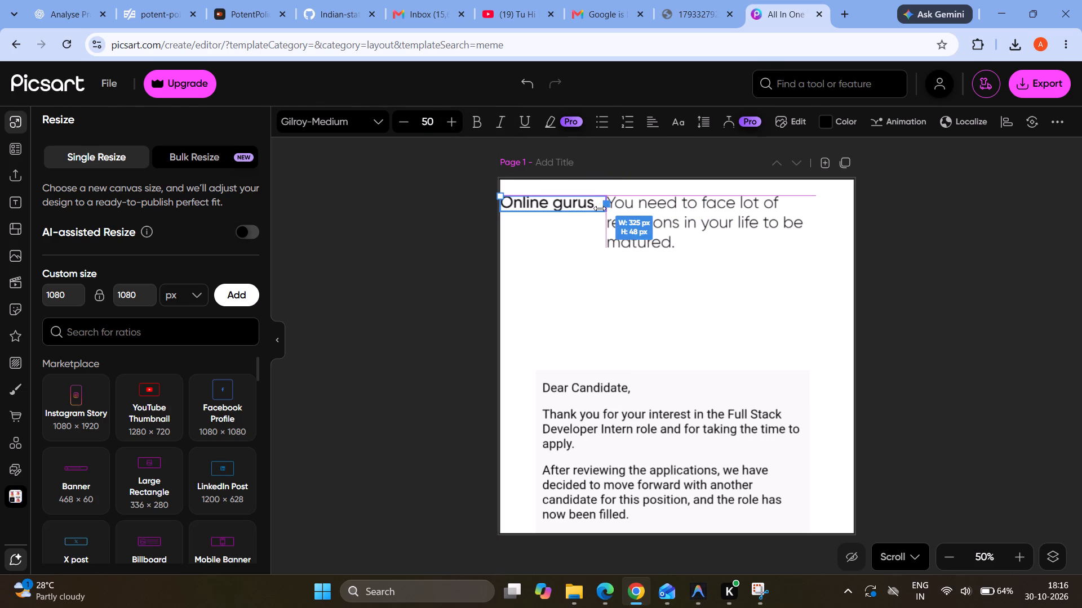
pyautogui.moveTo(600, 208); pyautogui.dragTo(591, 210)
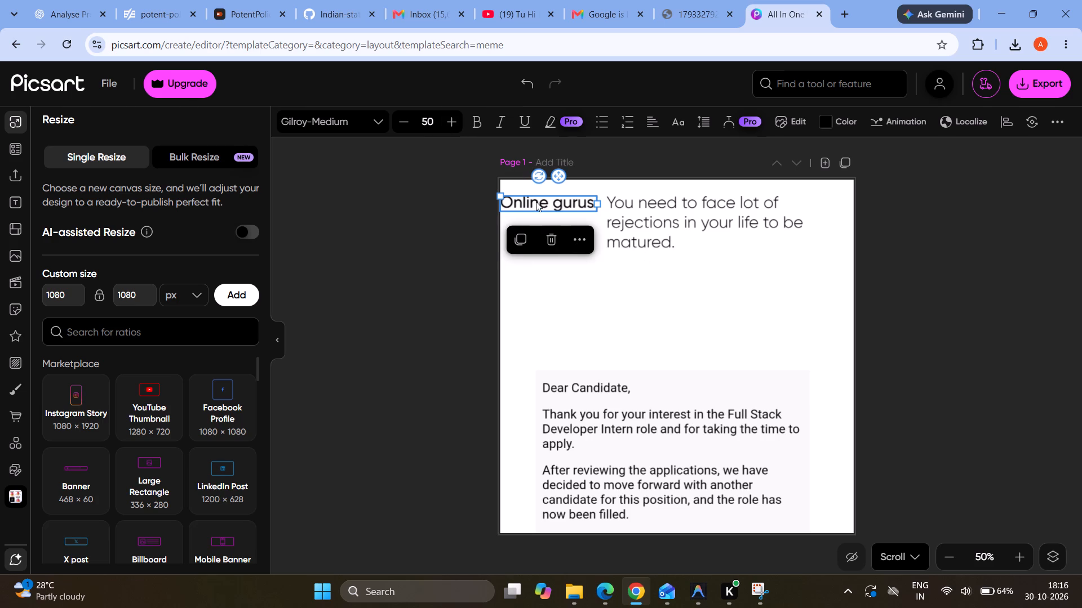
# Set the "Online gurus" font size to 70, then widen its box to one line near the page's top edge.
pyautogui.click(536, 202)
pyautogui.click(429, 121)
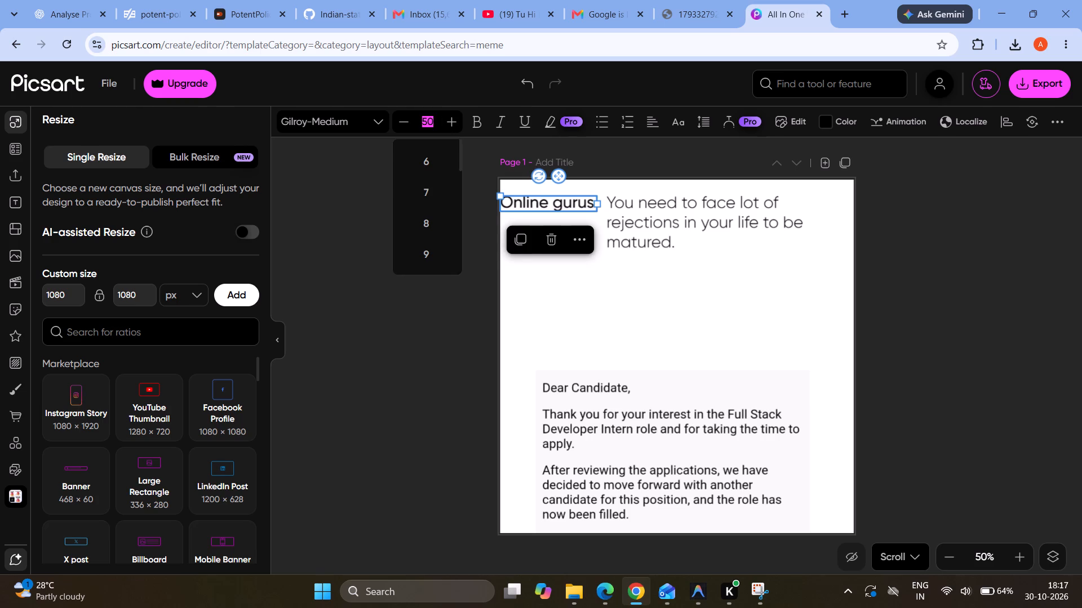
pyautogui.write('70')
pyautogui.press('Return')
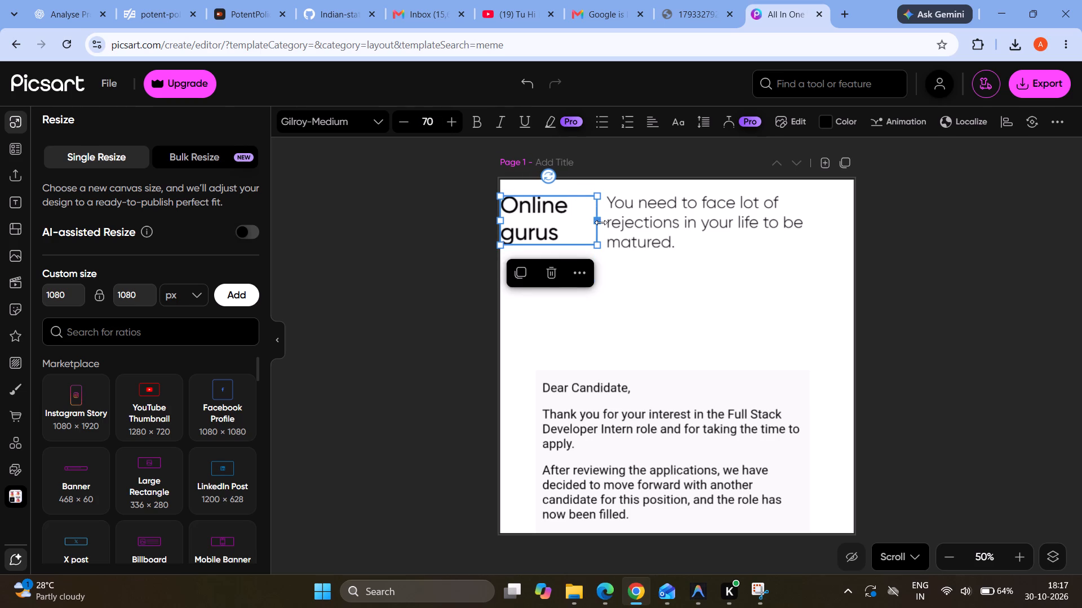
pyautogui.moveTo(601, 222); pyautogui.dragTo(653, 216)
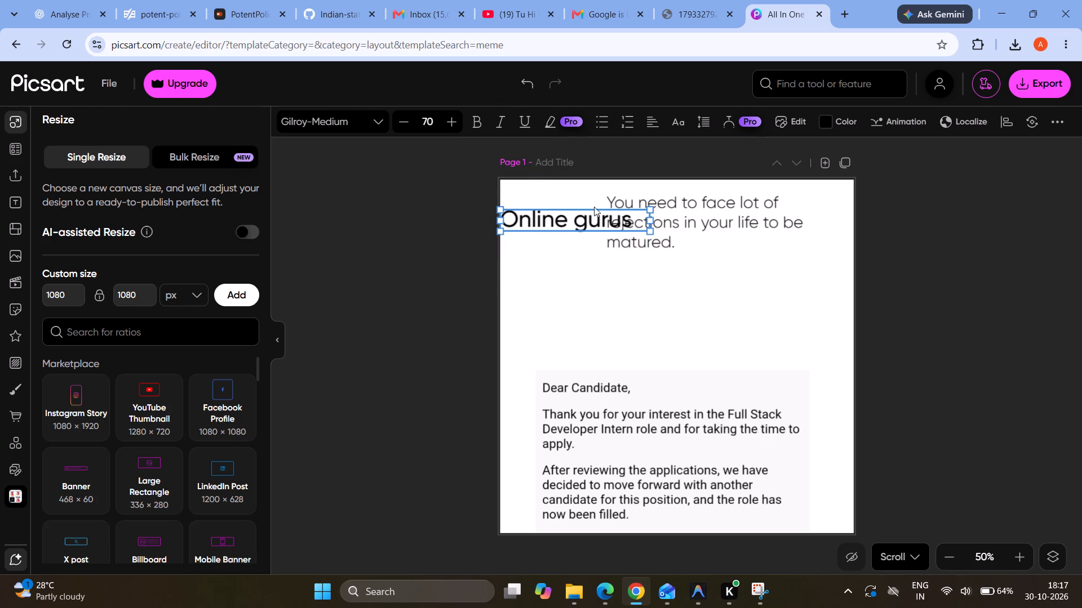
pyautogui.moveTo(594, 222); pyautogui.dragTo(592, 204)
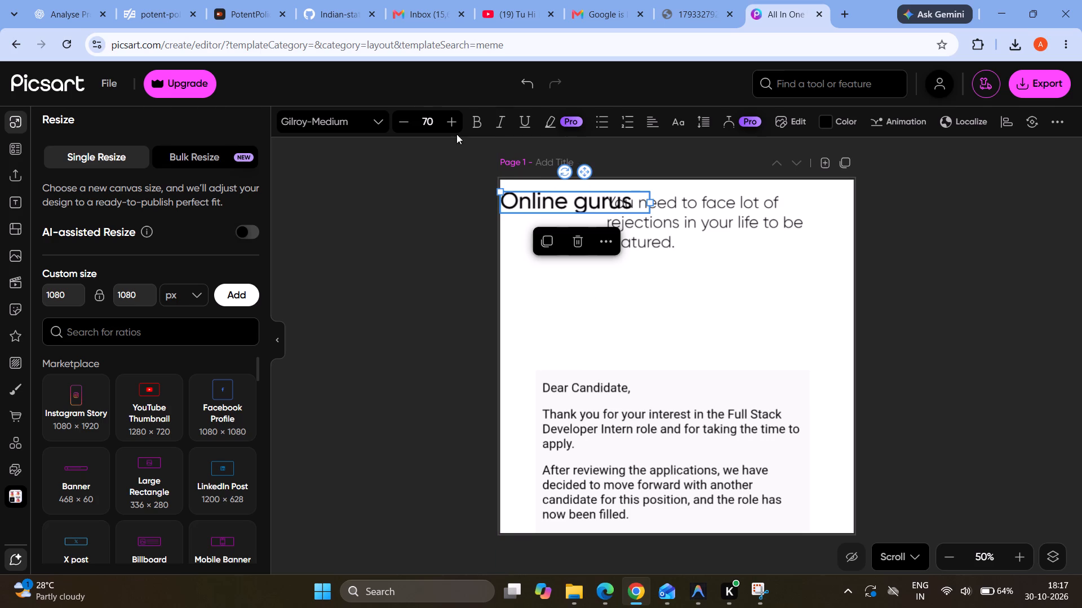
# Set the "Online gurus" font size to 60.
pyautogui.click(432, 126)
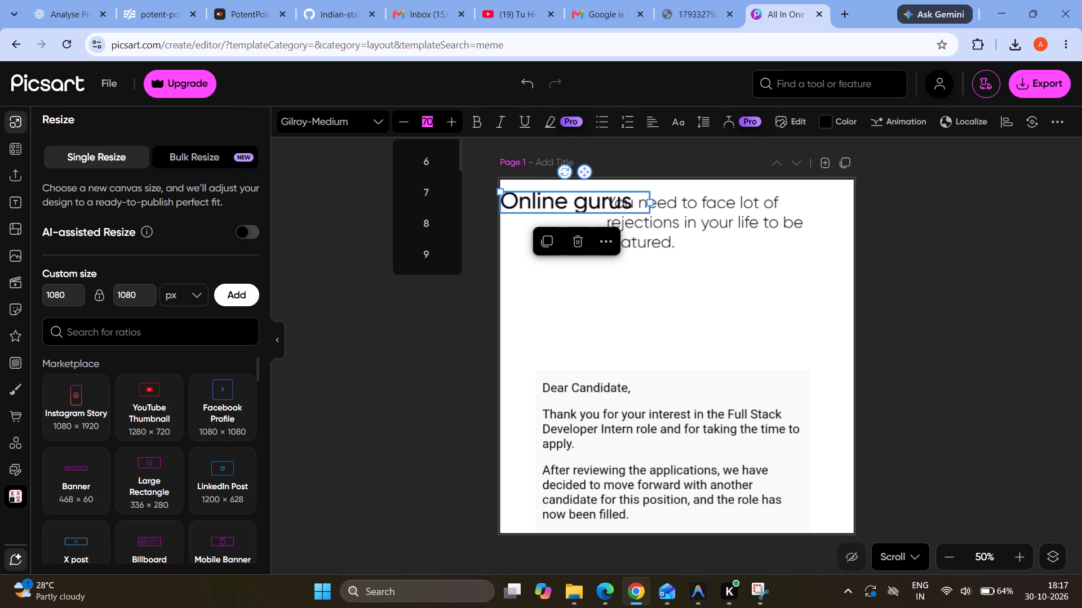
pyautogui.write('60')
pyautogui.press('Return')
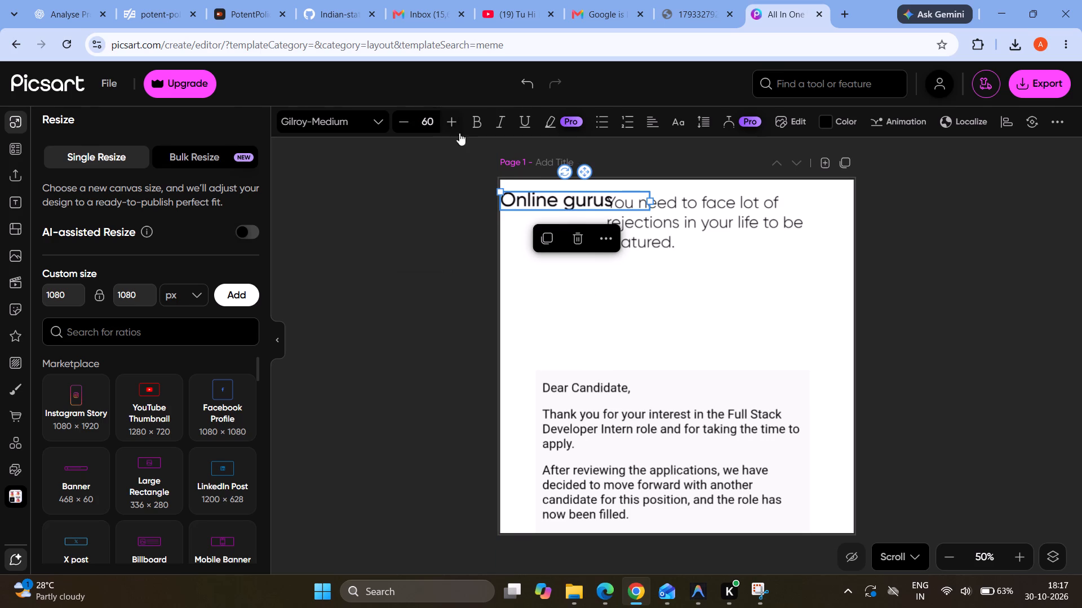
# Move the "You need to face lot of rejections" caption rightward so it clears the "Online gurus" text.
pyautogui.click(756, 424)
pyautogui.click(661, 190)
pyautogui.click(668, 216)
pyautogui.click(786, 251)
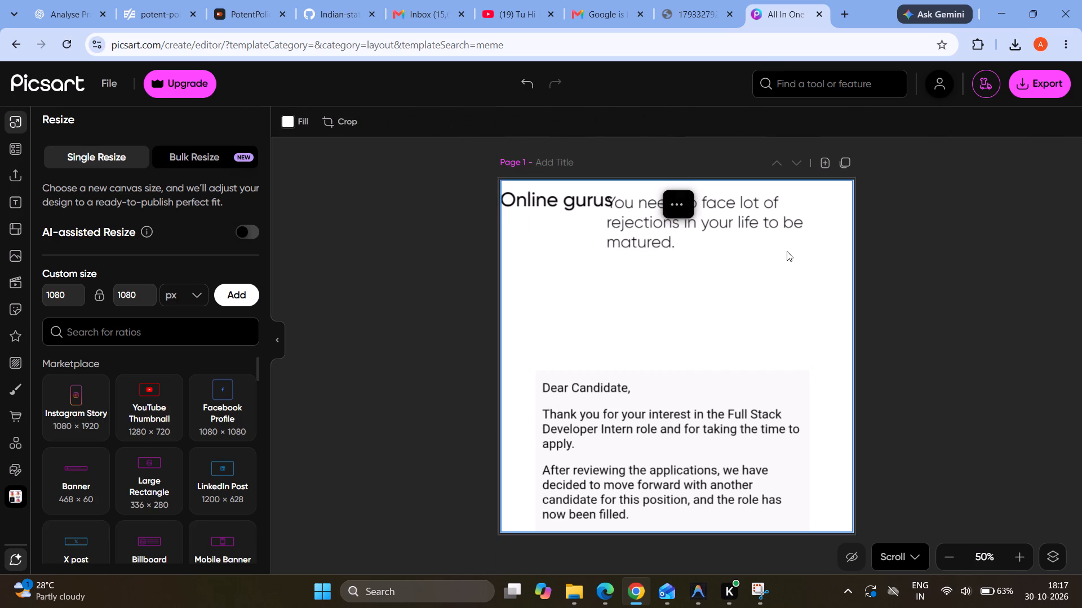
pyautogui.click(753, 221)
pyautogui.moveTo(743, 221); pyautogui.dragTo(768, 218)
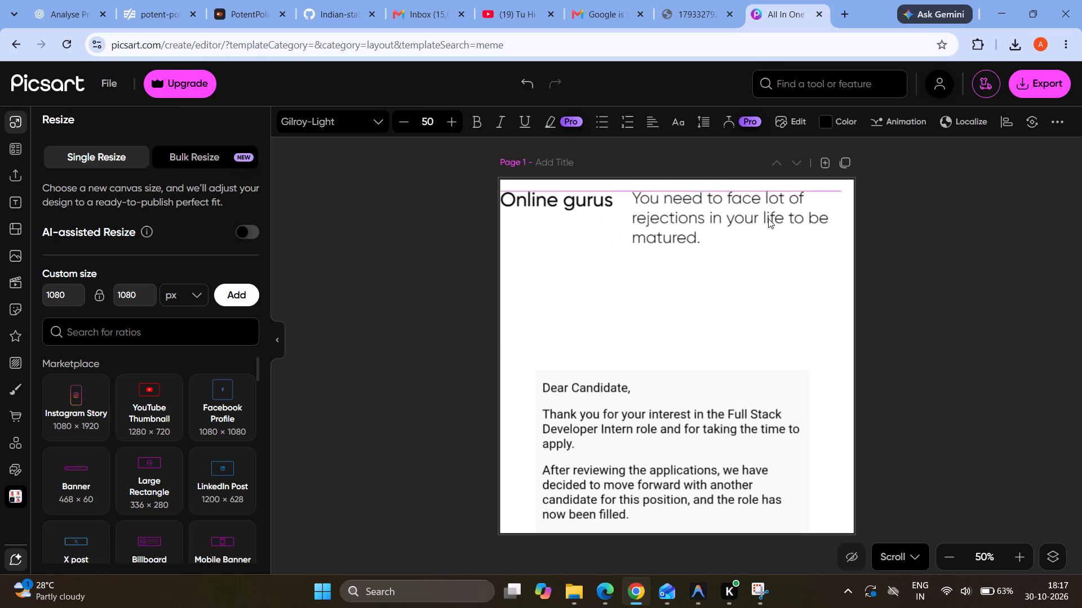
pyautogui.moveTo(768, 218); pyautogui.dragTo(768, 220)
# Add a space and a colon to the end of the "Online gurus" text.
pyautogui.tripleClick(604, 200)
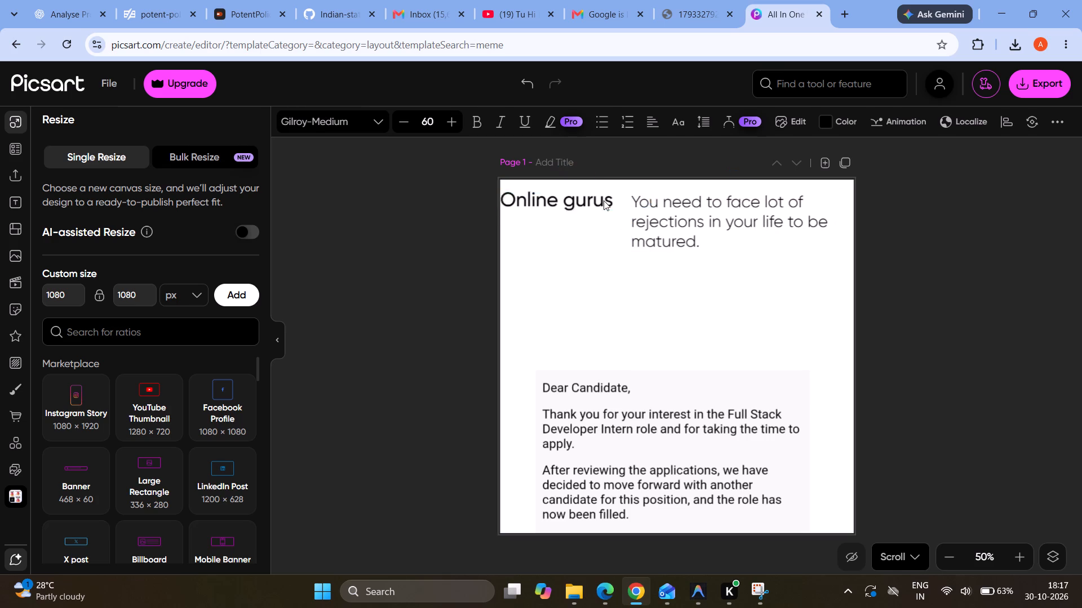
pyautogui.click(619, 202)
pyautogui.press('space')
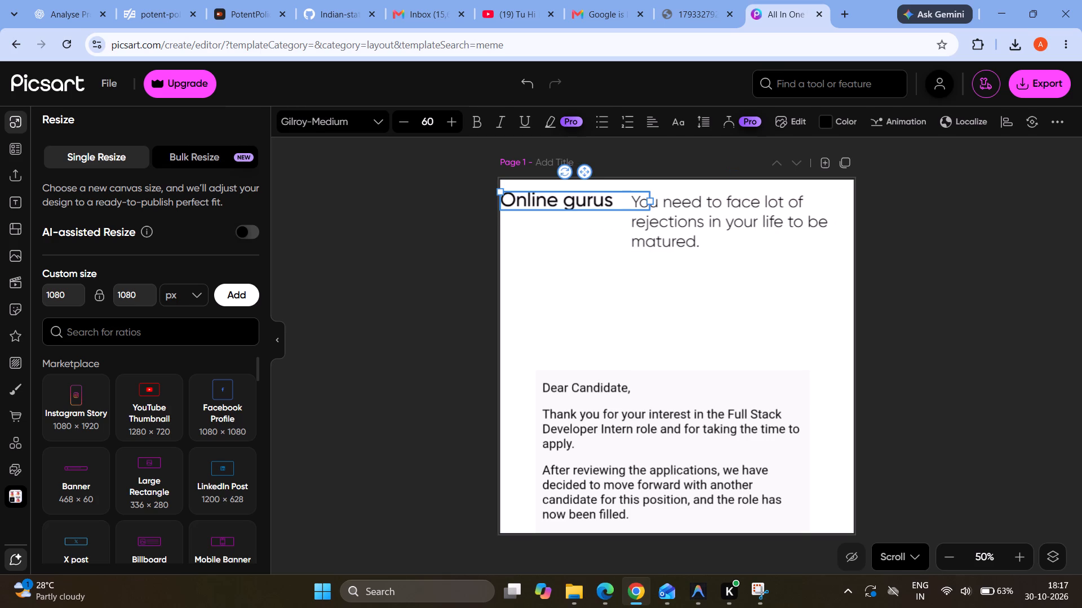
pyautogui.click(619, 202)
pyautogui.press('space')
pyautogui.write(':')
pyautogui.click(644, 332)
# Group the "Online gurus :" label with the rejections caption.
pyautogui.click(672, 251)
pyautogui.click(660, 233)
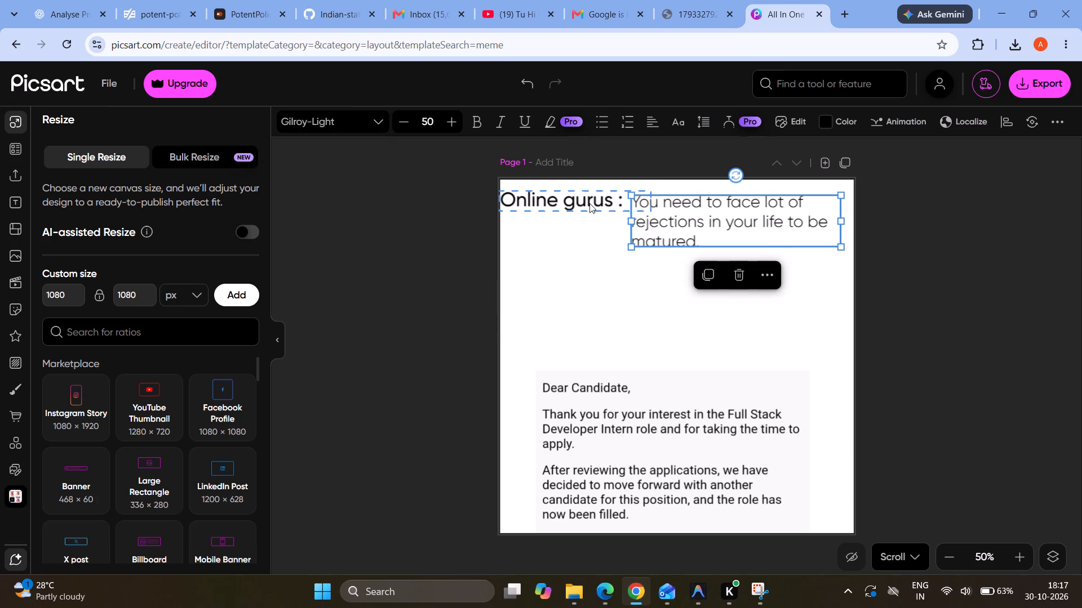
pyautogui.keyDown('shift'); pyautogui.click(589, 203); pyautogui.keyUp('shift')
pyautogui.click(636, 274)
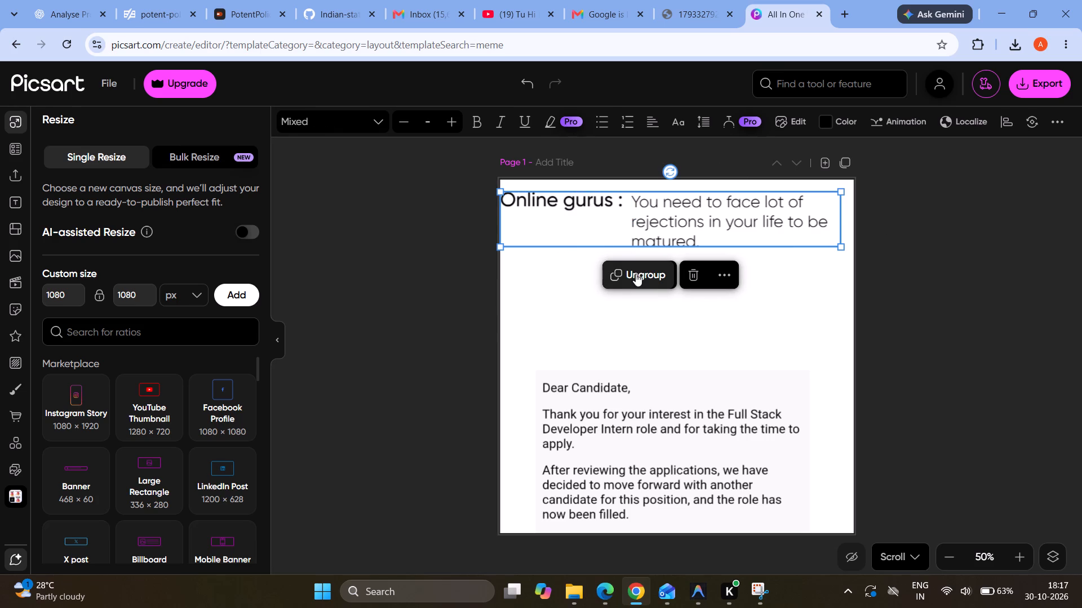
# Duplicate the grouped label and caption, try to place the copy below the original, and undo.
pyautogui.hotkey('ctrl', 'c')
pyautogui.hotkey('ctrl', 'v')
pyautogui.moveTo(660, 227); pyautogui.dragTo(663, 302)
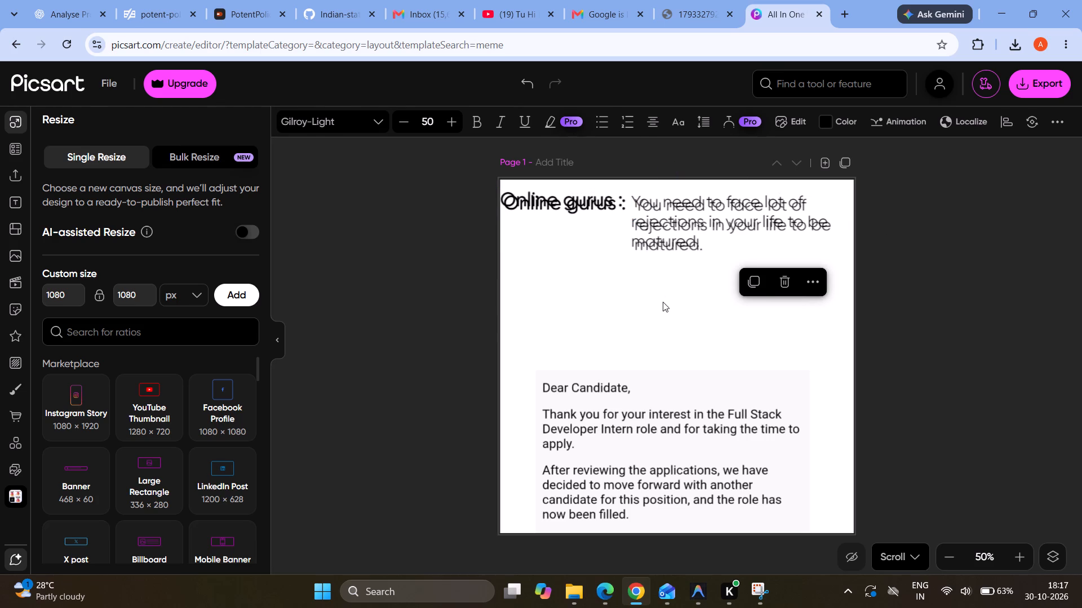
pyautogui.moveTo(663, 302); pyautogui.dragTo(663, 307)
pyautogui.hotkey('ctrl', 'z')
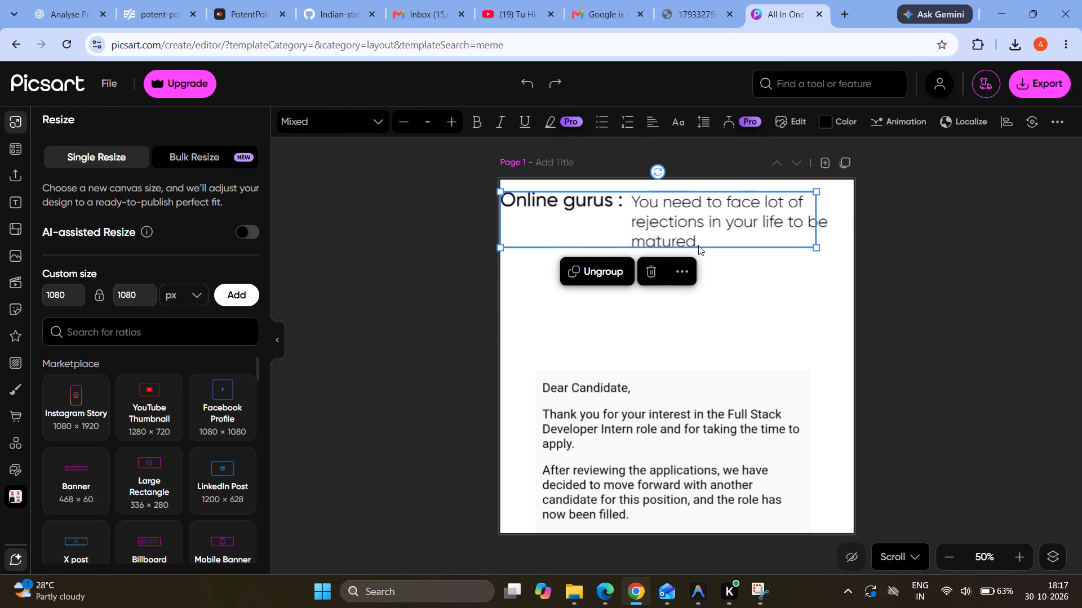
# Shift the label and caption slightly in from the page's left edge, then move the caption right of "Online gurus".
pyautogui.moveTo(682, 223); pyautogui.dragTo(693, 222)
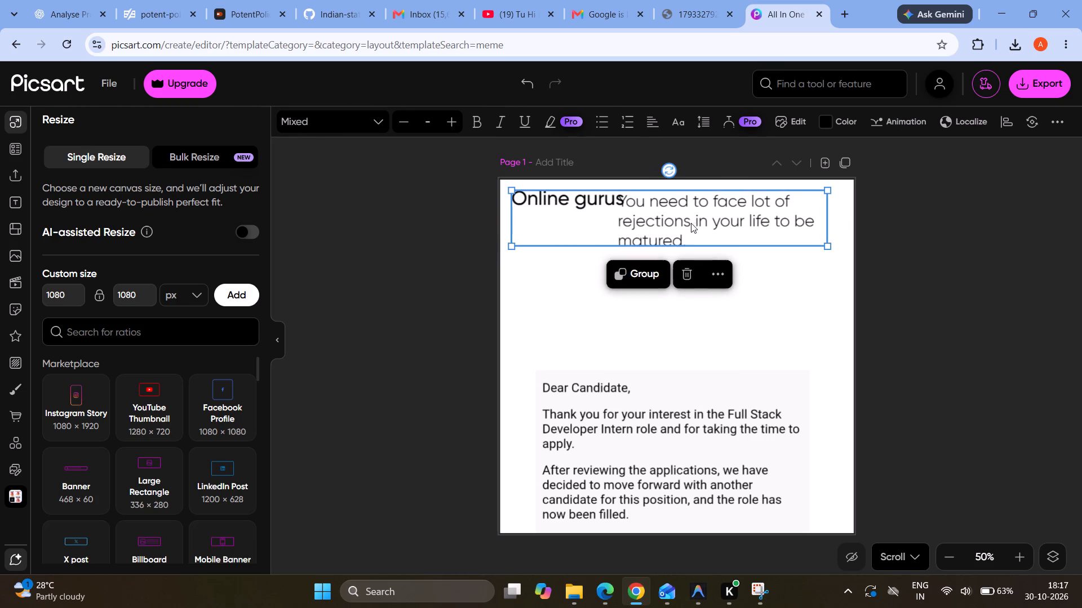
pyautogui.click(646, 193)
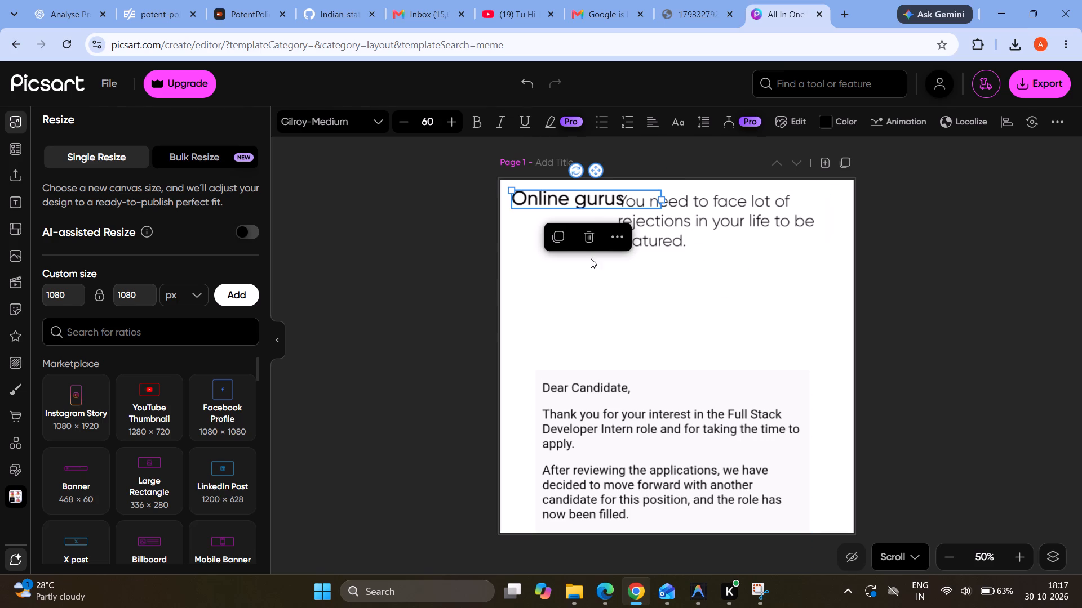
pyautogui.moveTo(671, 233); pyautogui.dragTo(689, 233)
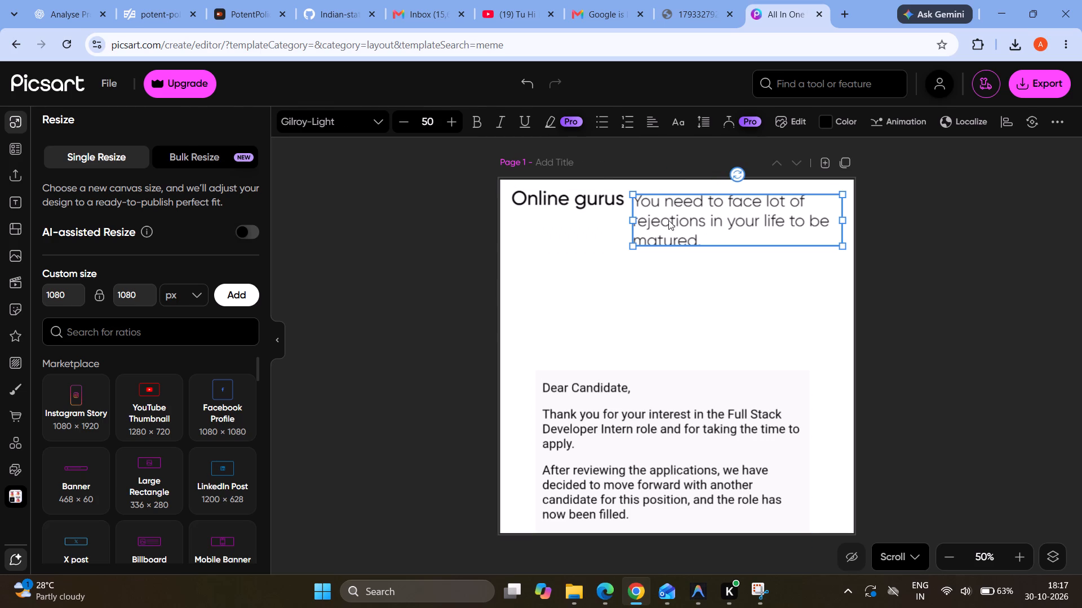
# Add a colon directly after the "Online gurus" label beside the rejections caption.
pyautogui.doubleClick(607, 204)
pyautogui.click(623, 200)
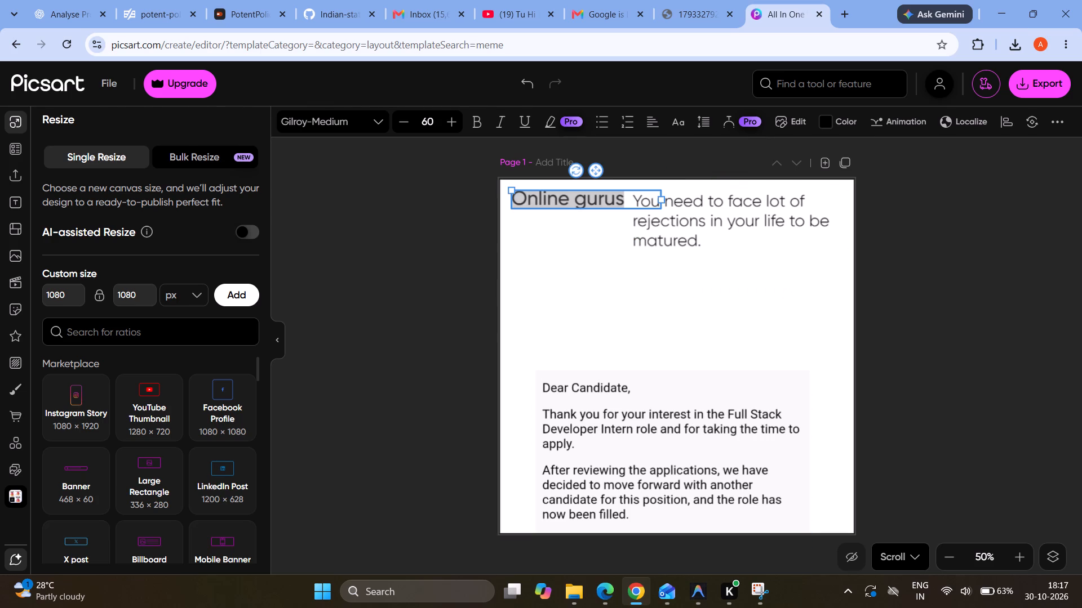
pyautogui.click(627, 201)
pyautogui.click(627, 201)
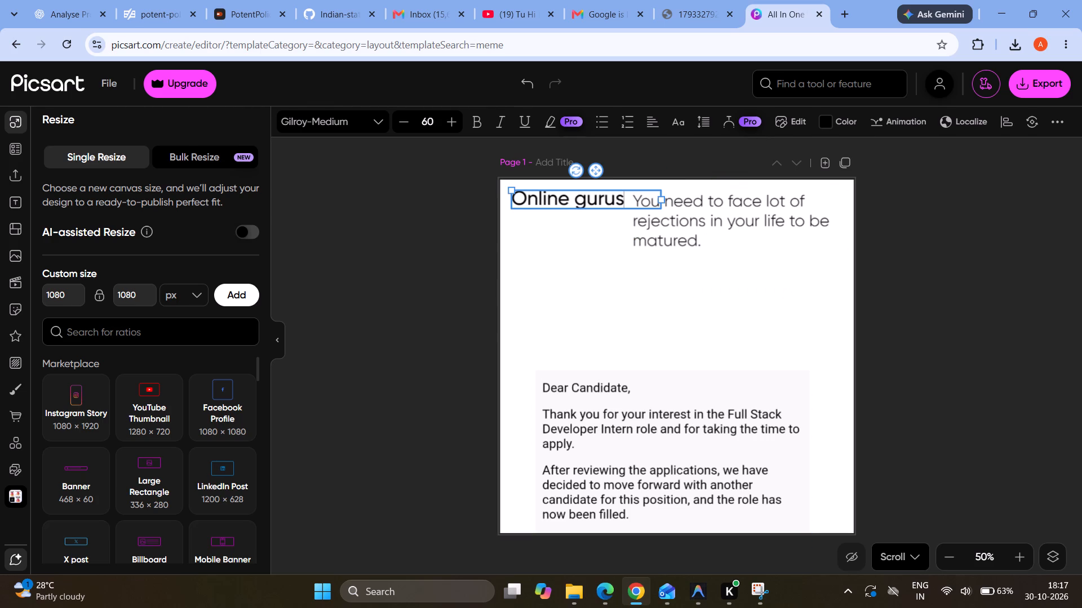
pyautogui.hotkey('shift', ':')
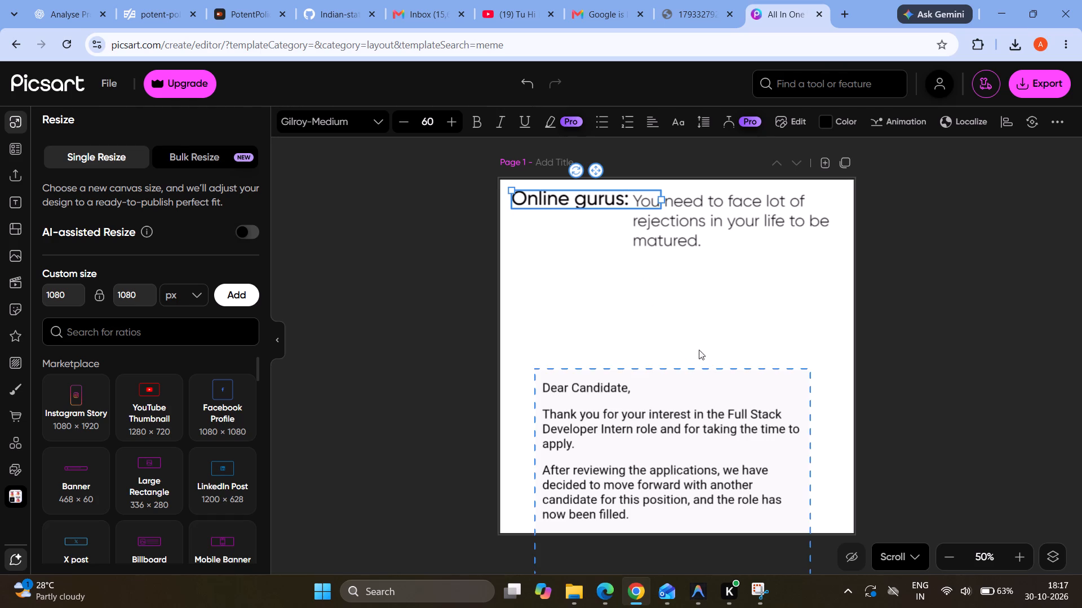
pyautogui.click(712, 299)
pyautogui.click(614, 205)
pyautogui.click(584, 206)
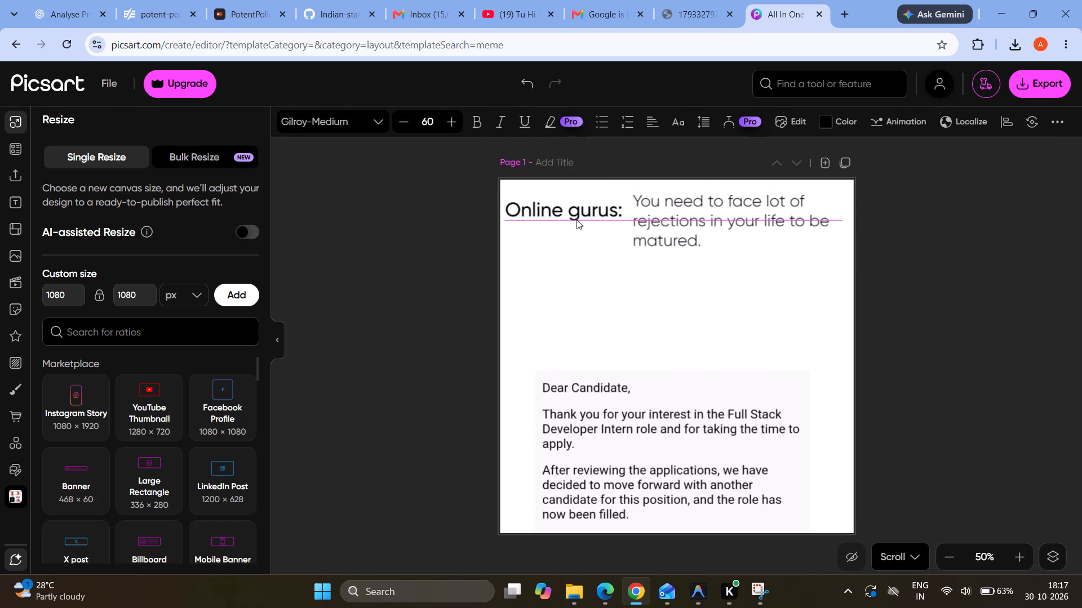
pyautogui.click(736, 298)
pyautogui.click(675, 242)
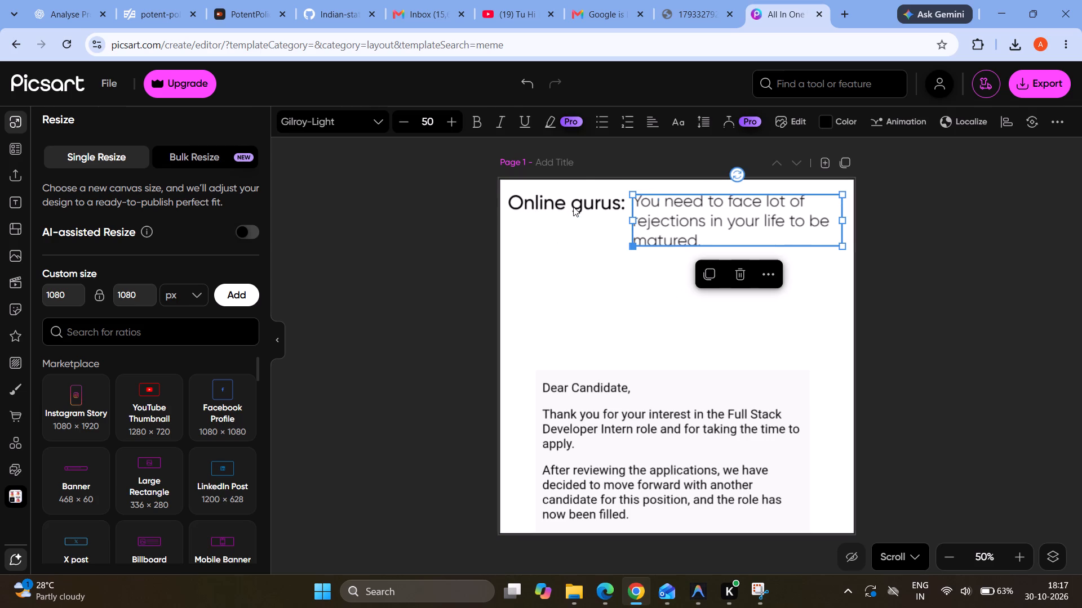
# Duplicate the "Online gurus:" label and place the copy directly below it, just above the rejection letter.
pyautogui.click(574, 204)
pyautogui.hotkey('ctrl', 'c')
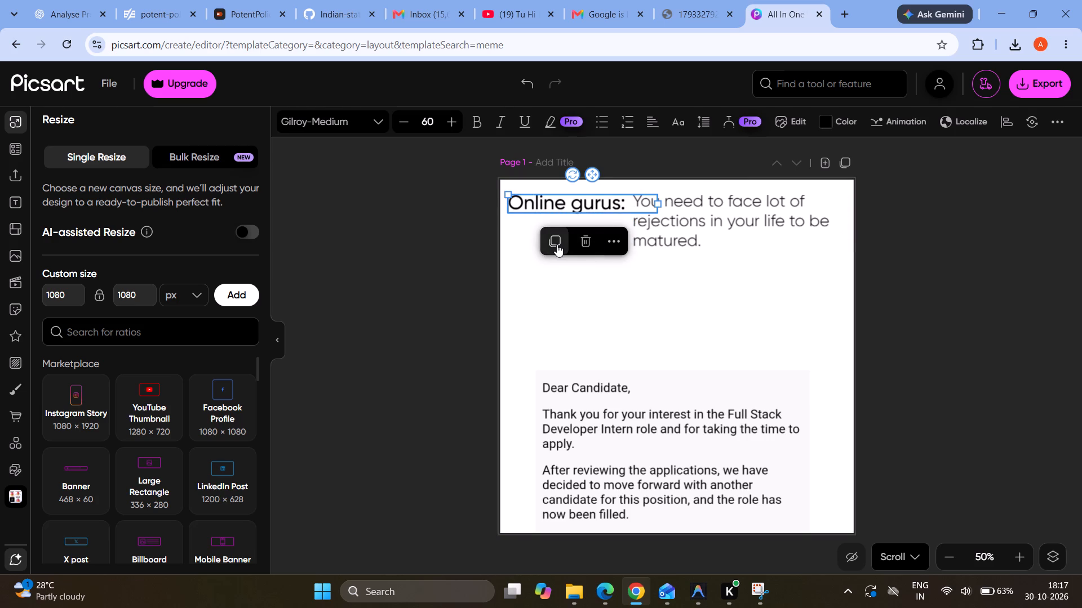
pyautogui.click(557, 244)
pyautogui.moveTo(573, 214); pyautogui.dragTo(580, 305)
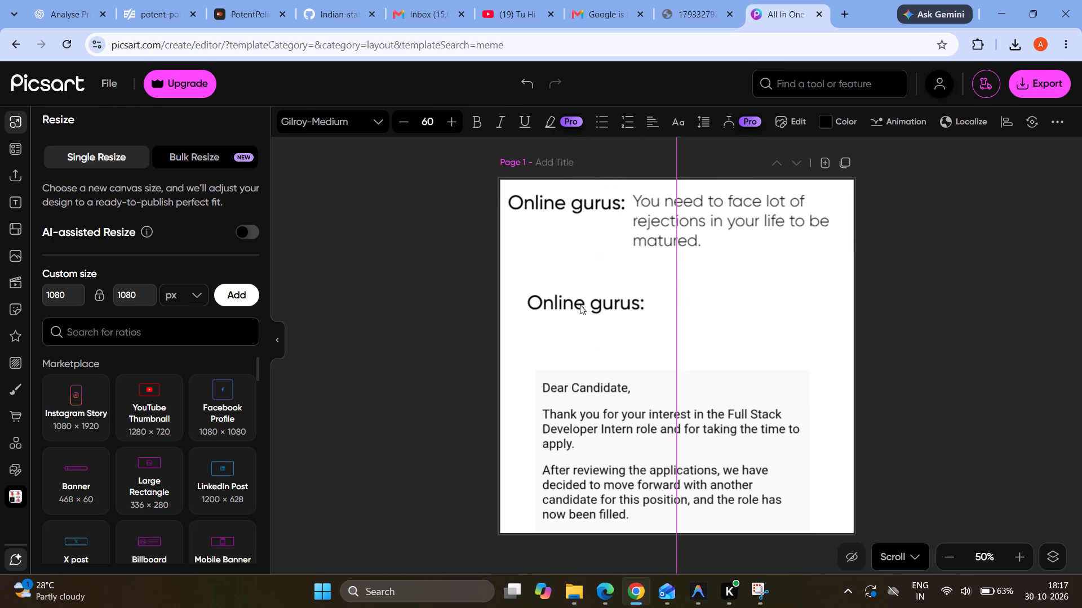
pyautogui.moveTo(580, 305); pyautogui.dragTo(565, 319)
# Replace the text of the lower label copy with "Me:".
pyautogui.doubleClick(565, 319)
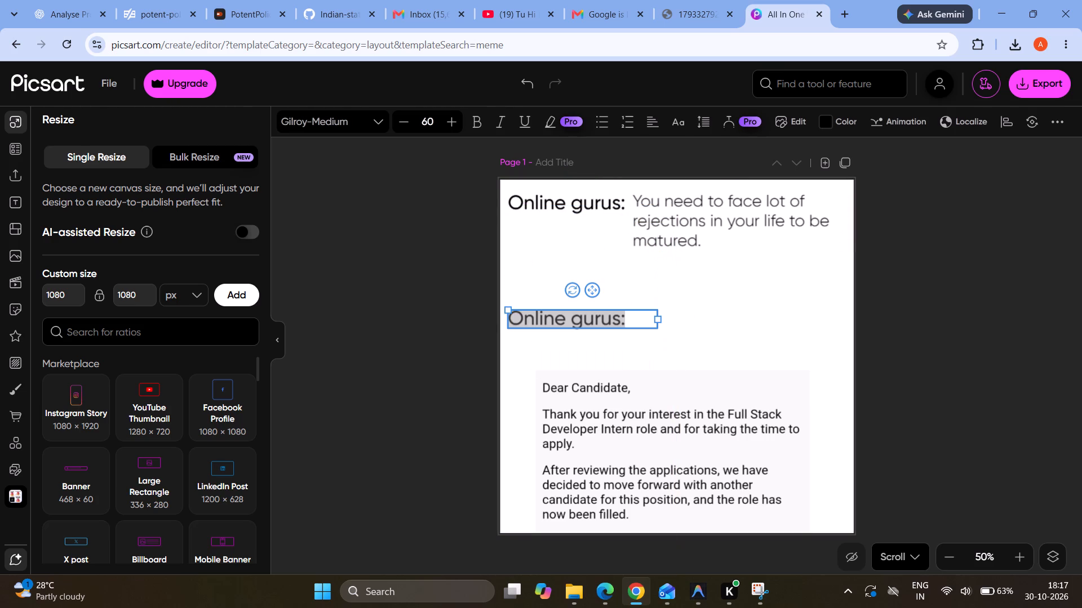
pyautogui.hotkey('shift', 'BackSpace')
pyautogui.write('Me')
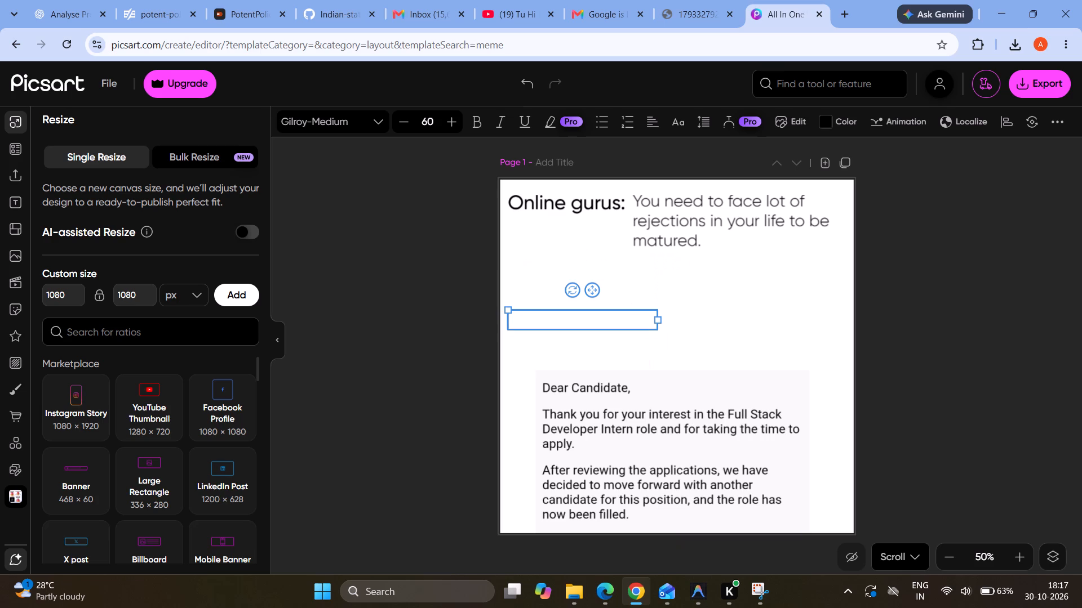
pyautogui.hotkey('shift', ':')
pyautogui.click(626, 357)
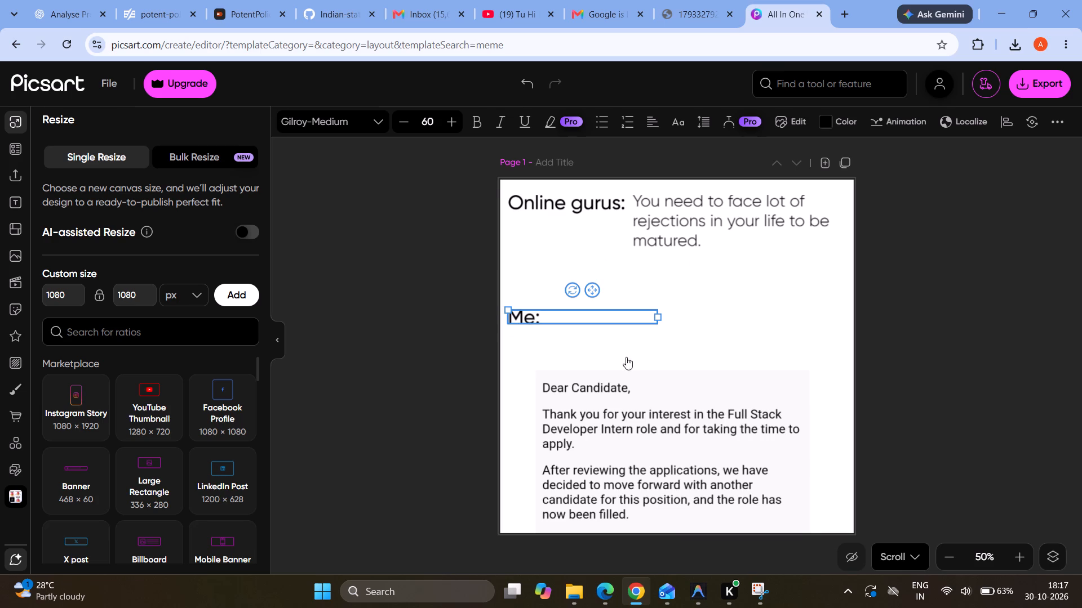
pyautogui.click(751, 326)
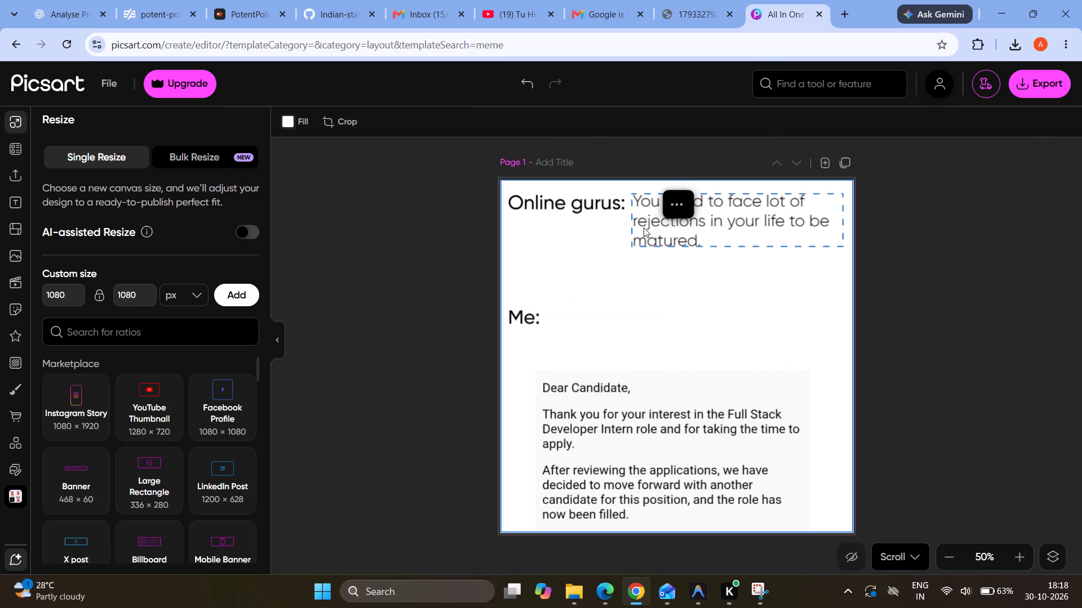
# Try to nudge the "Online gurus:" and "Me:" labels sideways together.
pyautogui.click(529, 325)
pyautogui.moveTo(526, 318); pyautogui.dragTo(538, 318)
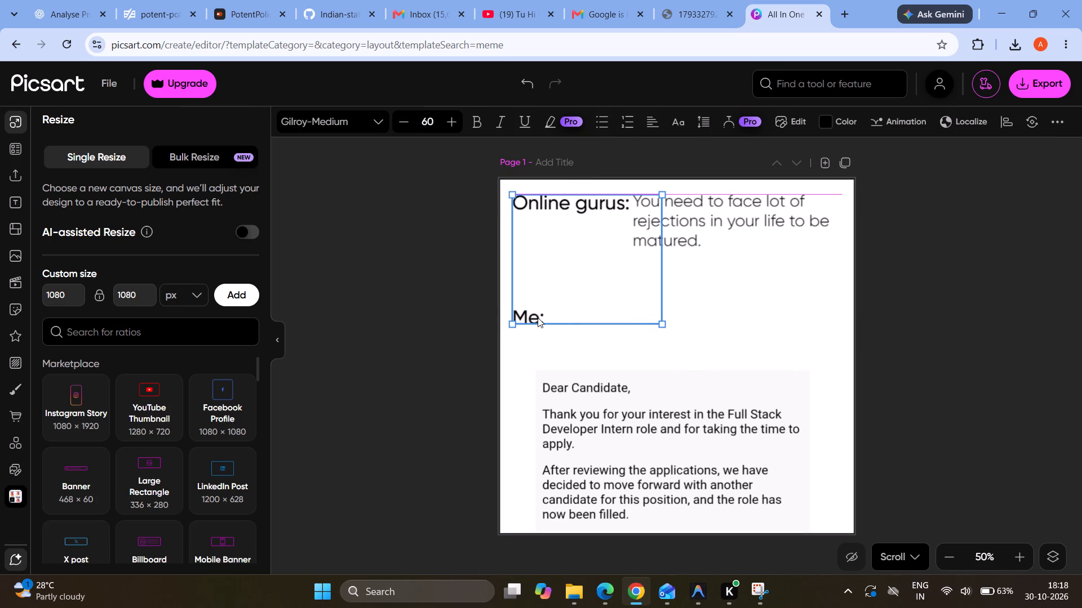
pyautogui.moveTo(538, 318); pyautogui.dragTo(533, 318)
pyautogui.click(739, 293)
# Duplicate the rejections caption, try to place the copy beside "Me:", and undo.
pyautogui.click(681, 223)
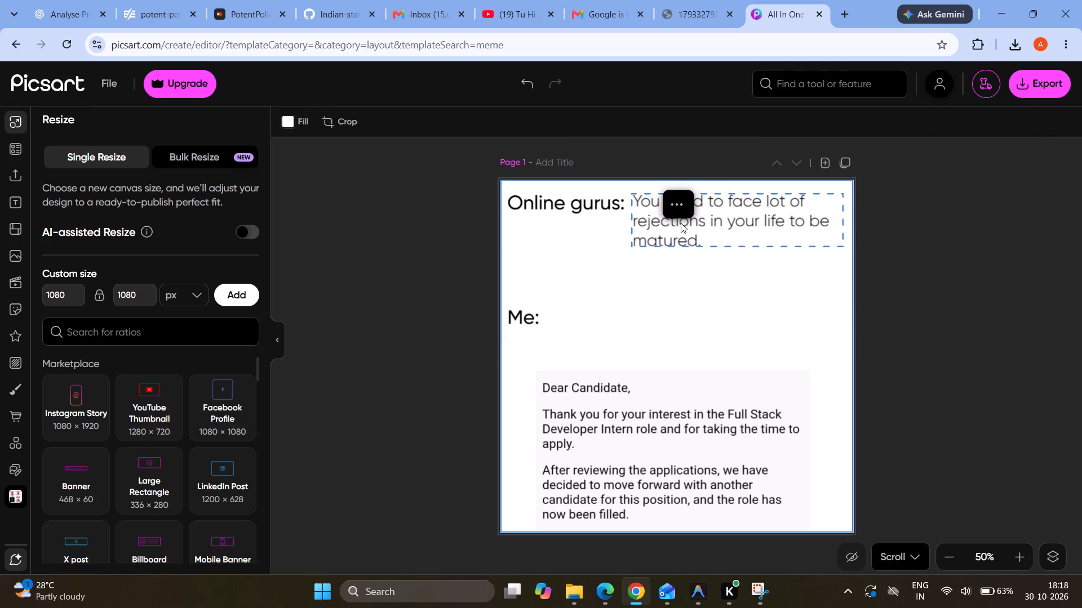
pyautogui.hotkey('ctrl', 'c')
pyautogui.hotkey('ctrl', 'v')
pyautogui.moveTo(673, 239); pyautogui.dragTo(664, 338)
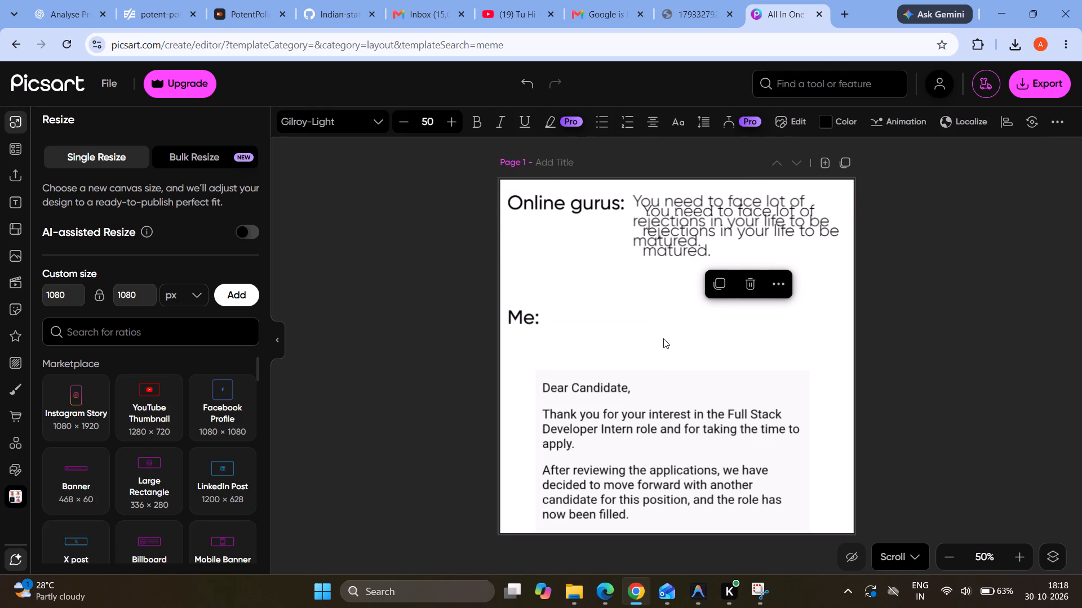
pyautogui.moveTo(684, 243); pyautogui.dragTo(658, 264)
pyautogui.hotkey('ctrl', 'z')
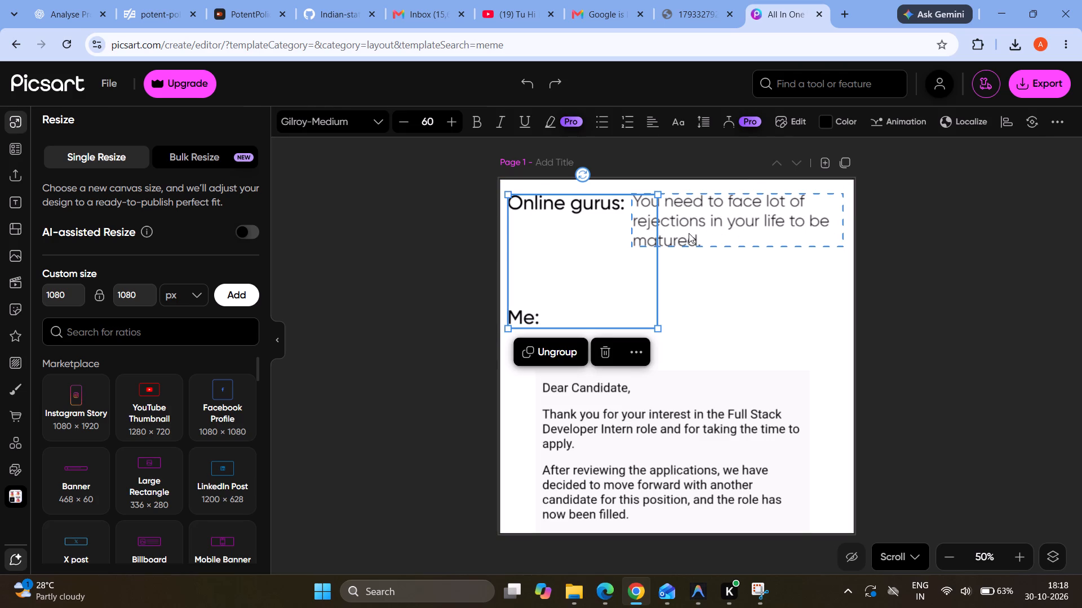
# Duplicate the rejections caption and place the copy below the original, beside the lower label.
pyautogui.click(734, 224)
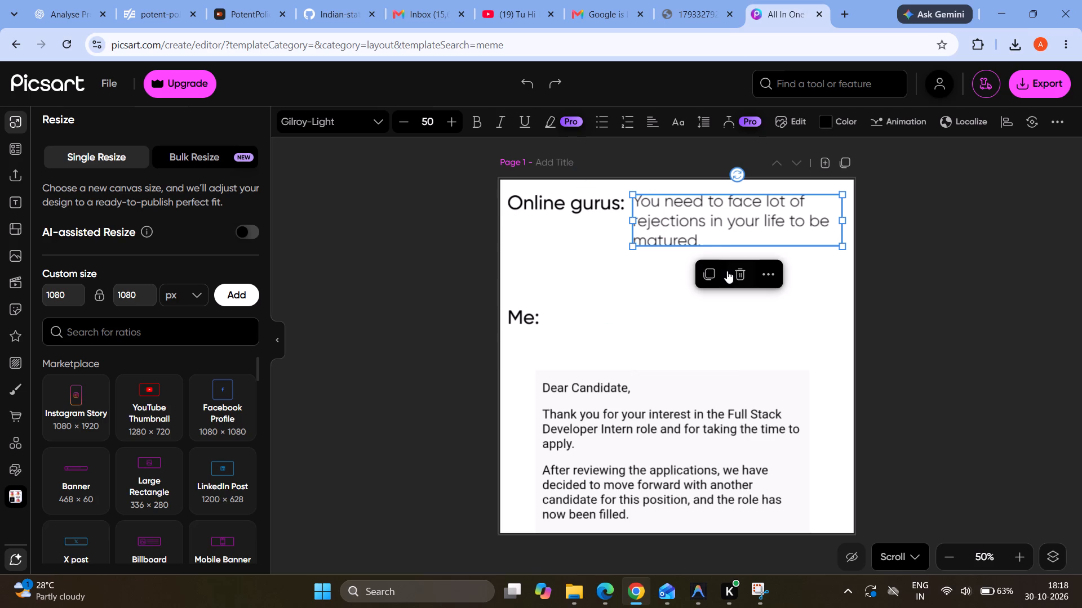
pyautogui.click(698, 269)
pyautogui.moveTo(692, 240); pyautogui.dragTo(693, 327)
# Replace the lower "Online gurus:" label's text with "Me :".
pyautogui.click(591, 328)
pyautogui.click(577, 320)
pyautogui.doubleClick(588, 314)
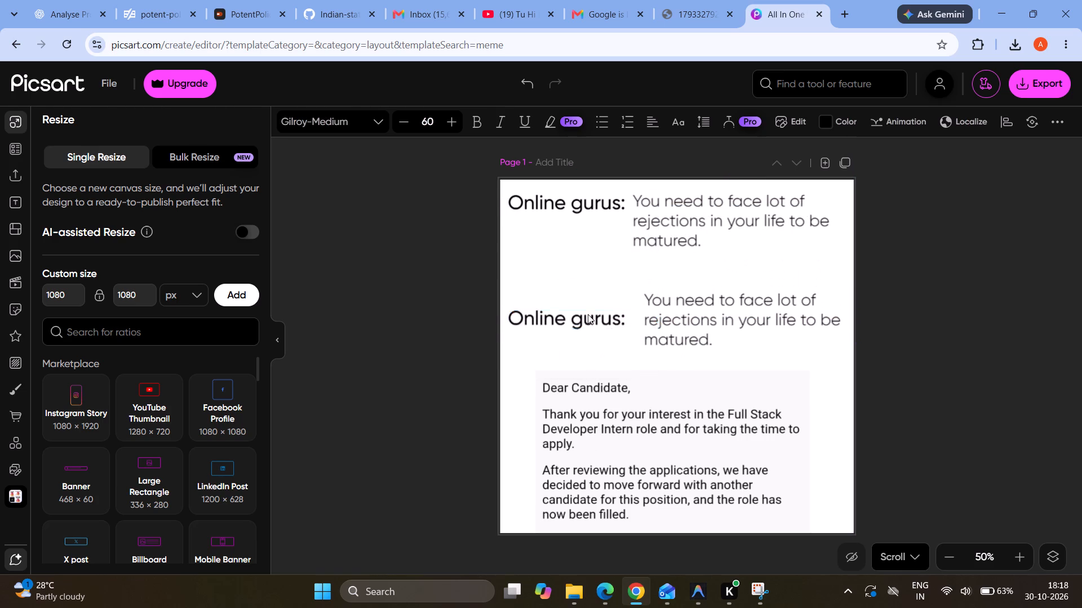
pyautogui.hotkey('shift', 'BackSpace')
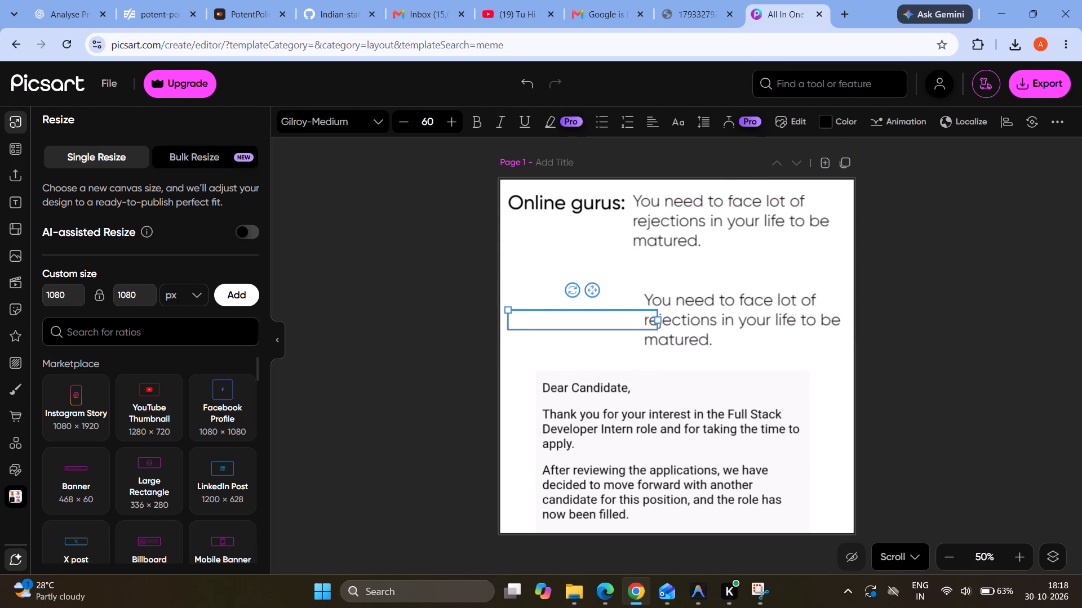
pyautogui.write('ME')
pyautogui.press('BackSpace')
pyautogui.press('e')
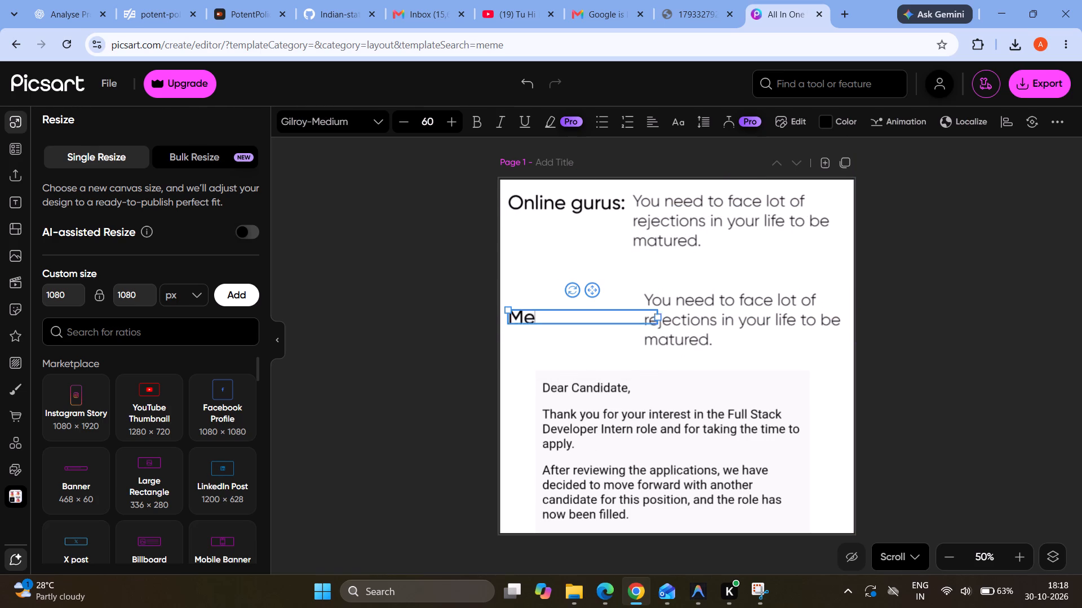
pyautogui.press('space')
pyautogui.write(':')
# Shift both rejections captions slightly toward the labels and ungroup them.
pyautogui.click(710, 337)
pyautogui.moveTo(708, 324); pyautogui.dragTo(698, 325)
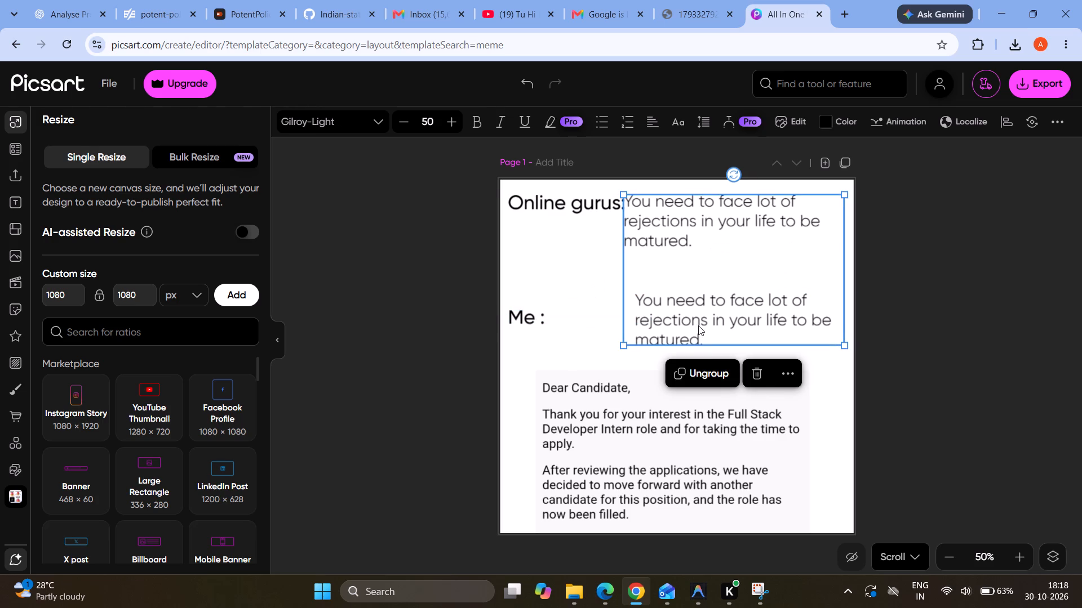
pyautogui.click(633, 368)
pyautogui.click(668, 321)
pyautogui.click(707, 382)
pyautogui.click(650, 385)
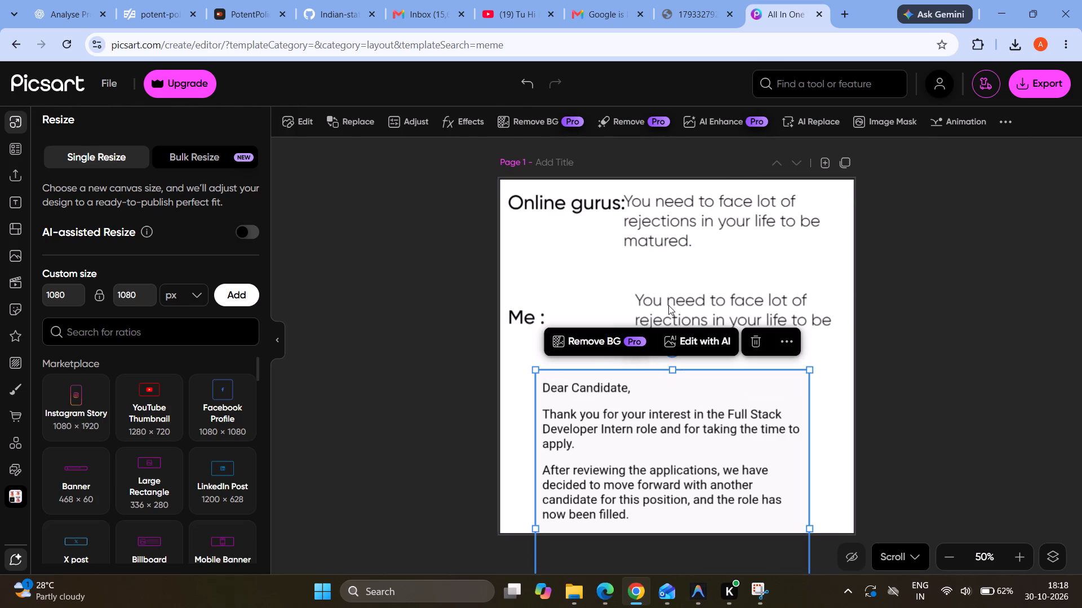
# Move the upper caption slightly away from the "Online gurus:" label to leave a gap.
pyautogui.click(668, 305)
pyautogui.click(650, 223)
pyautogui.moveTo(659, 220); pyautogui.dragTo(666, 220)
pyautogui.click(657, 329)
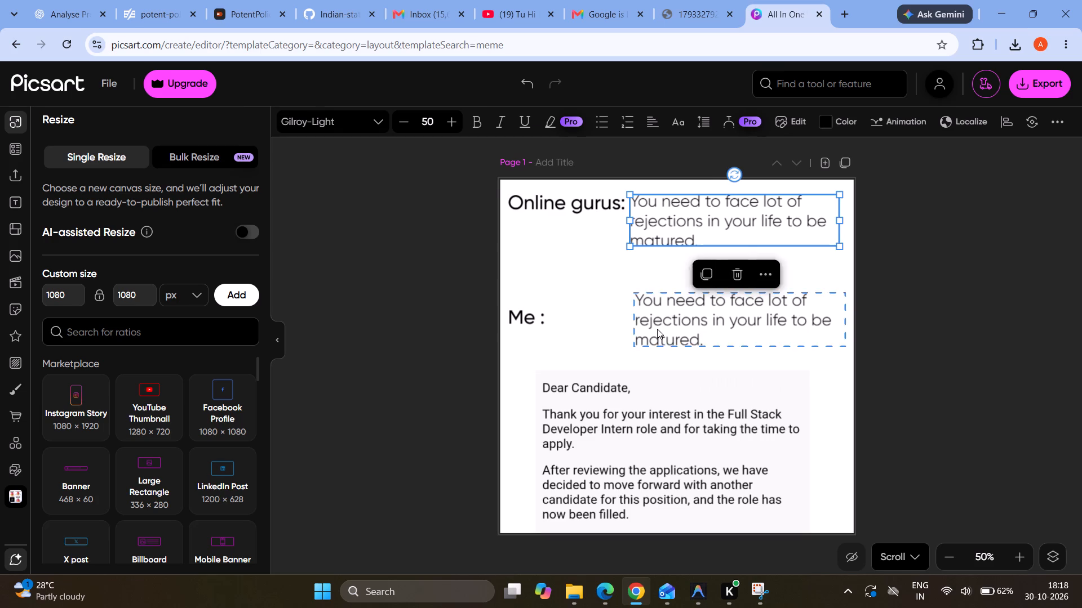
# Ungroup the upper and lower rejections captions into separate text objects.
pyautogui.click(547, 321)
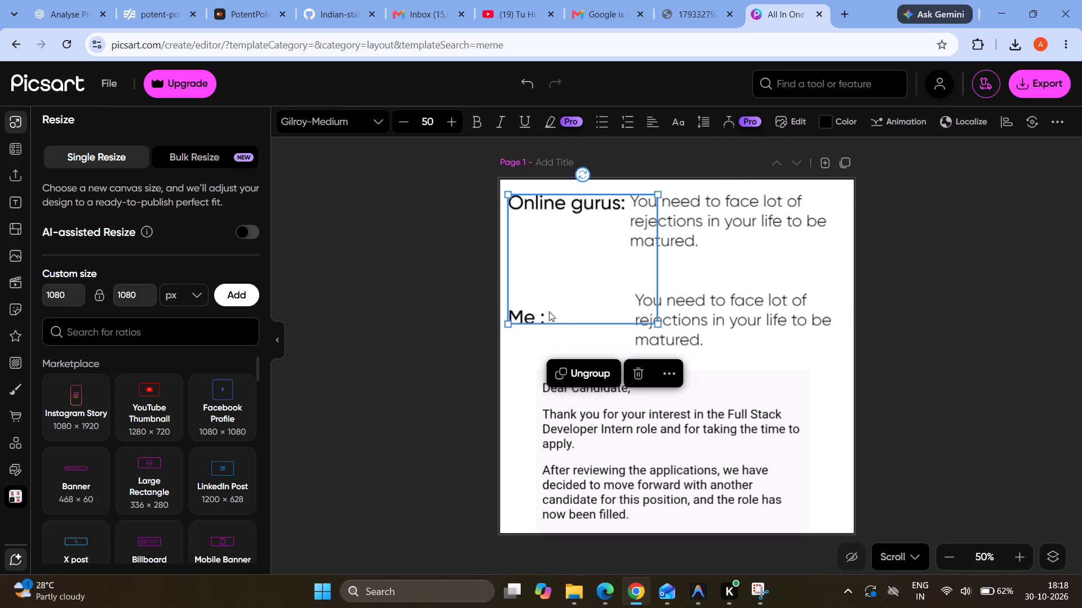
pyautogui.click(567, 349)
pyautogui.click(742, 379)
pyautogui.click(680, 208)
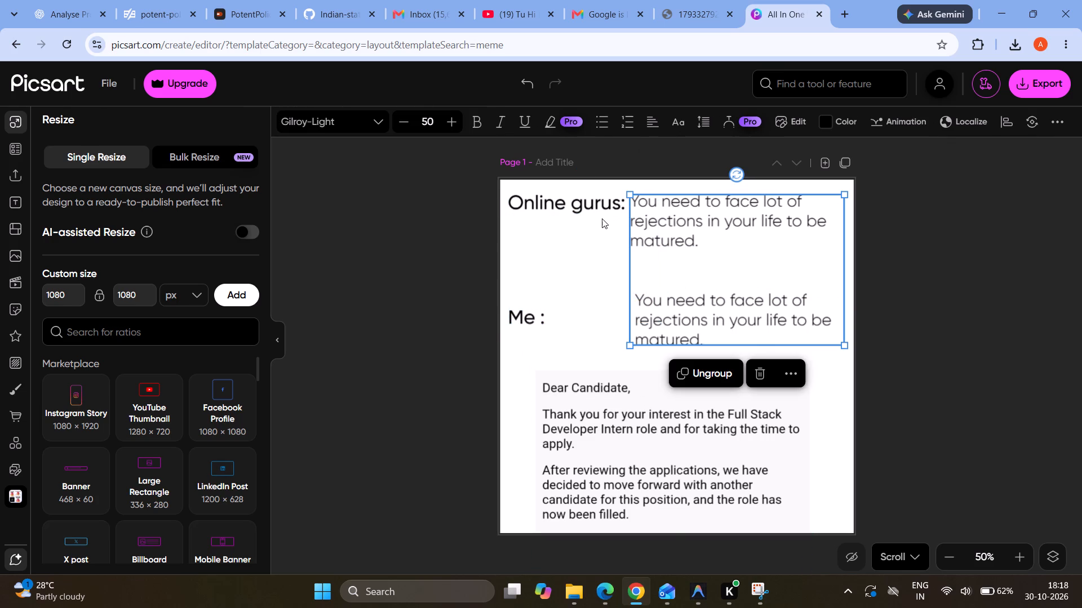
pyautogui.click(690, 378)
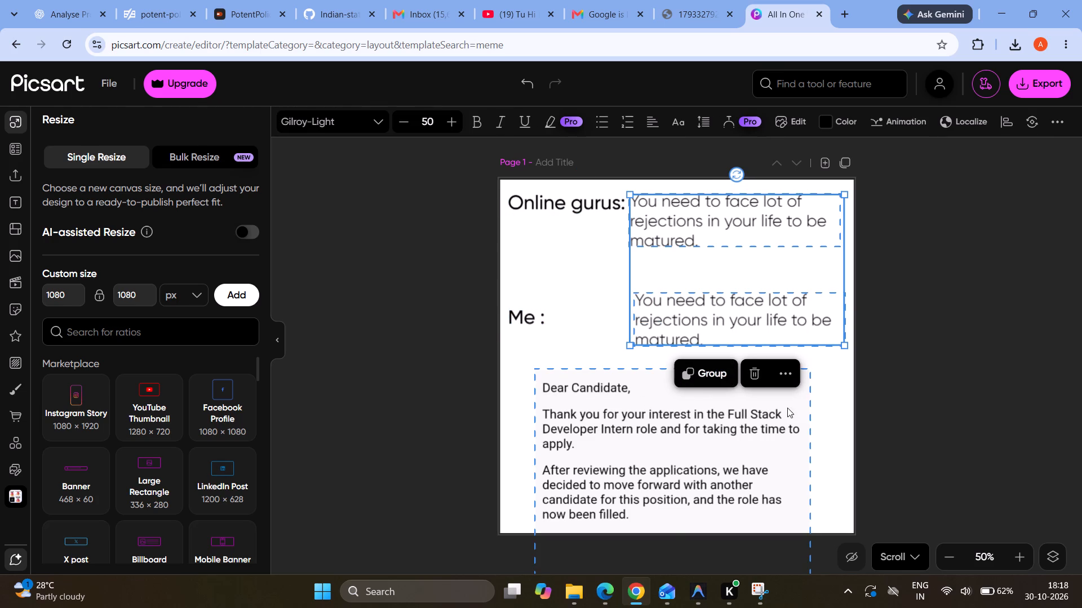
pyautogui.click(790, 413)
pyautogui.click(735, 309)
pyautogui.click(702, 209)
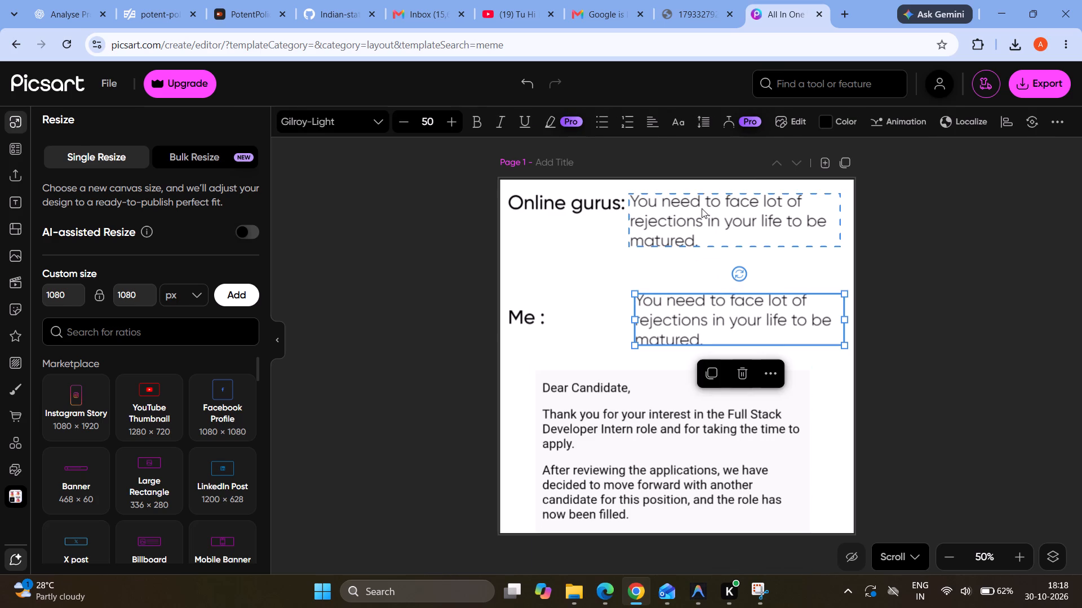
# Align the upper rejections caption vertically with the caption below it, clear of the "Online gurus:" label.
pyautogui.click(531, 310)
pyautogui.click(539, 326)
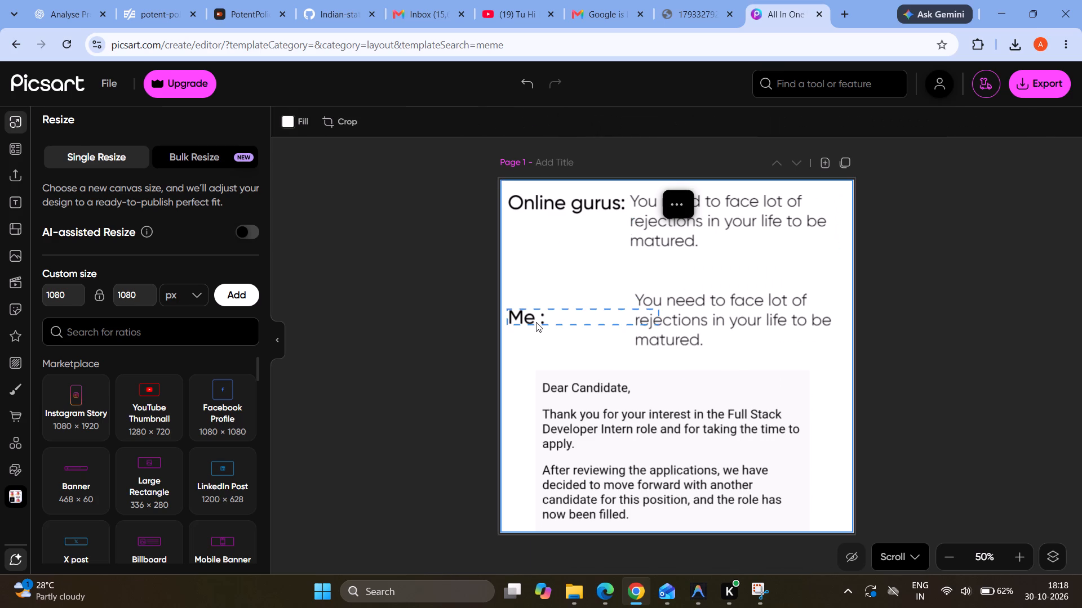
pyautogui.click(536, 321)
pyautogui.click(551, 201)
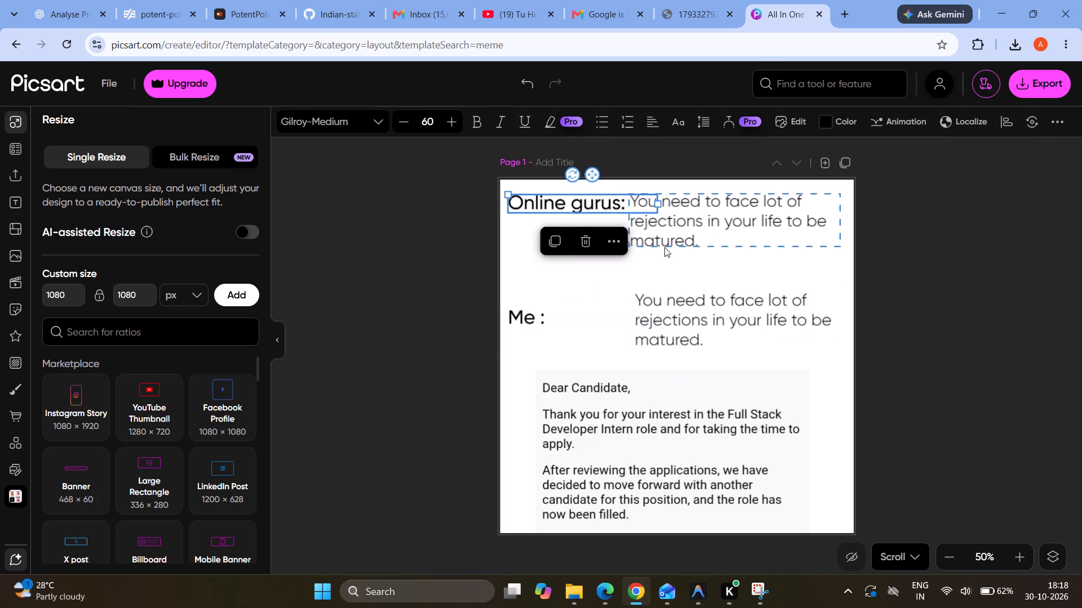
pyautogui.click(688, 234)
pyautogui.click(697, 229)
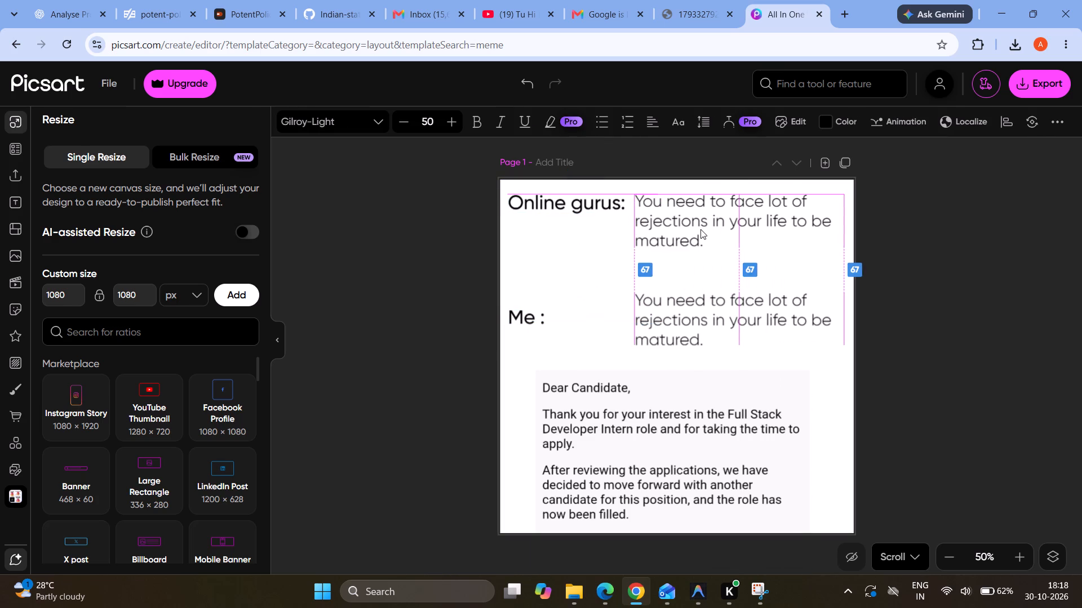
pyautogui.click(781, 391)
# Ungroup the two rejections captions from each other, and the "Online gurus:" label from the "Me :" label.
pyautogui.click(698, 304)
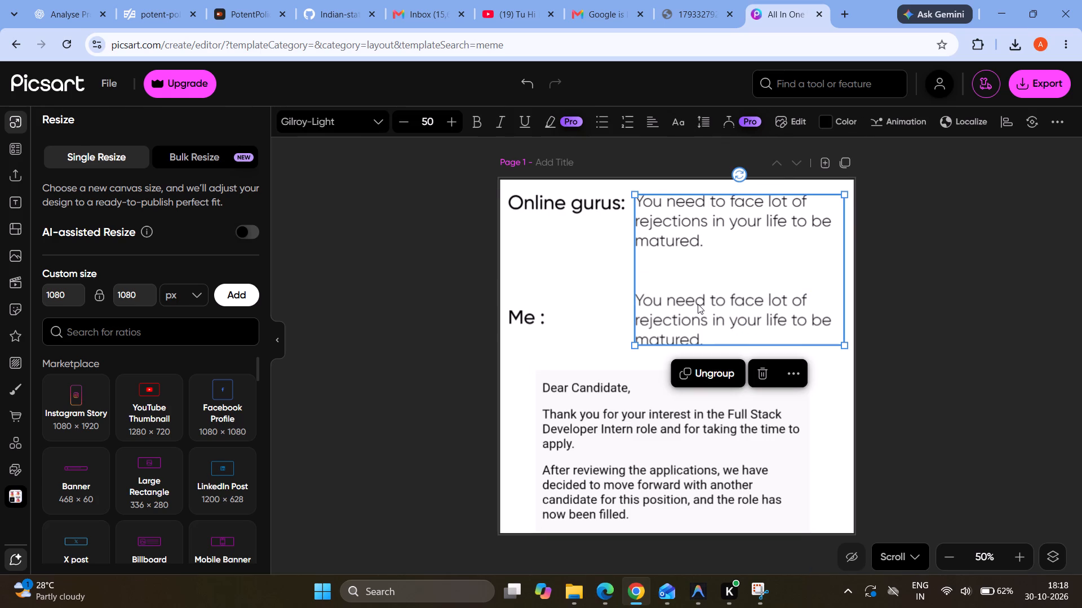
pyautogui.click(711, 372)
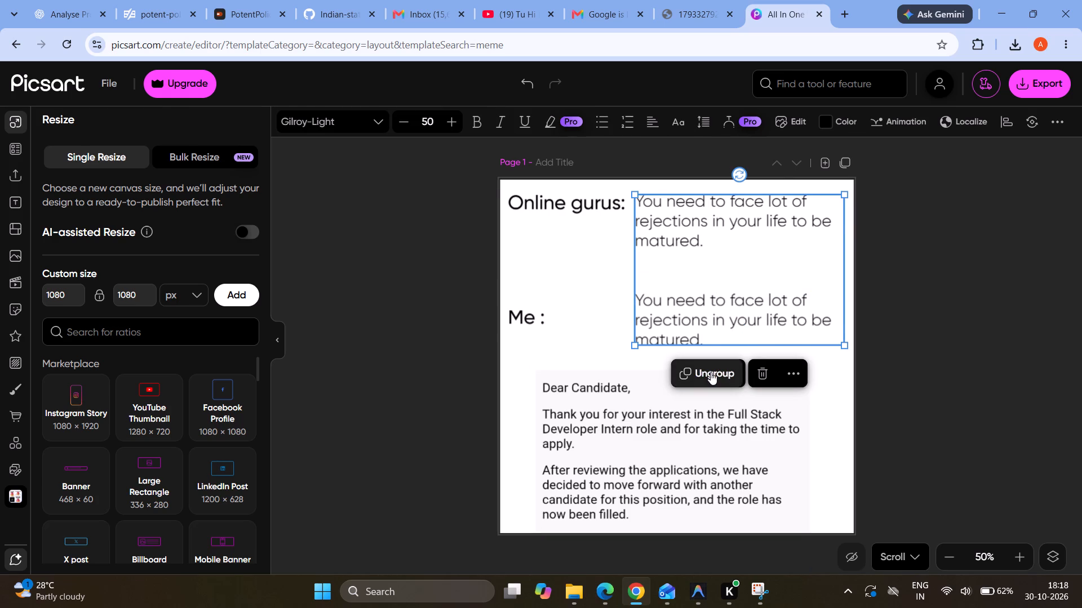
pyautogui.click(727, 300)
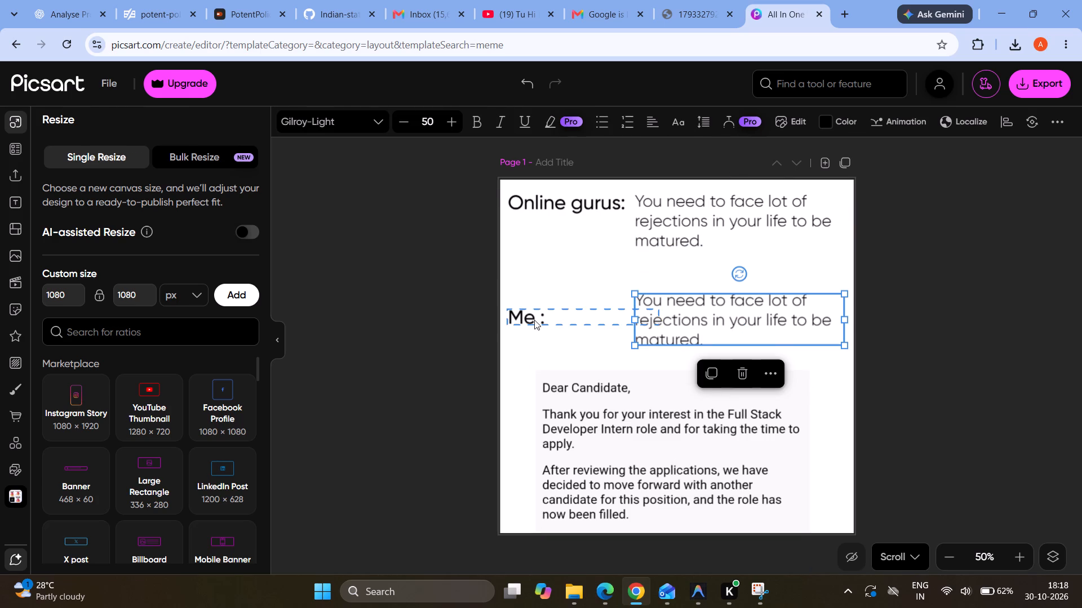
pyautogui.keyDown('shift'); pyautogui.click(534, 319); pyautogui.keyUp('shift')
pyautogui.click(815, 374)
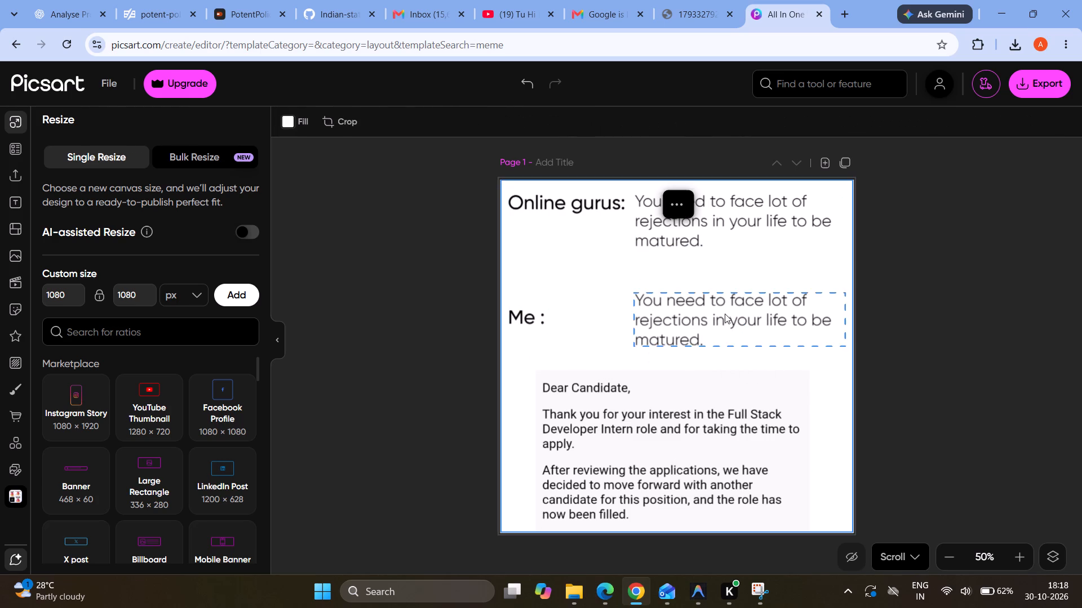
pyautogui.click(718, 311)
pyautogui.click(592, 211)
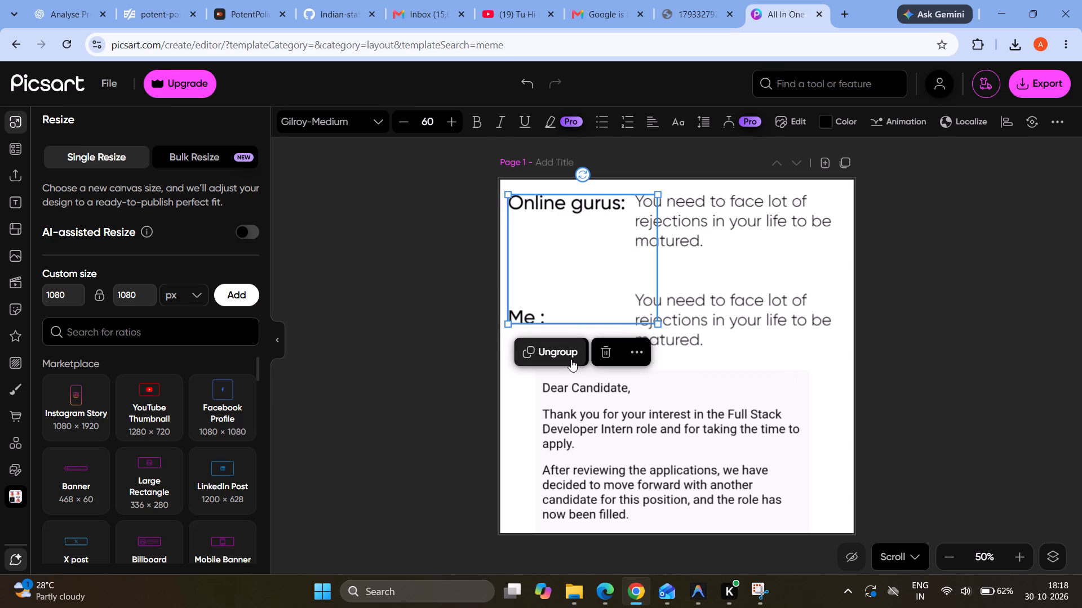
pyautogui.click(571, 359)
# Ungroup the "Me :" and "Online gurus:" labels from the rejections captions beside them.
pyautogui.click(534, 319)
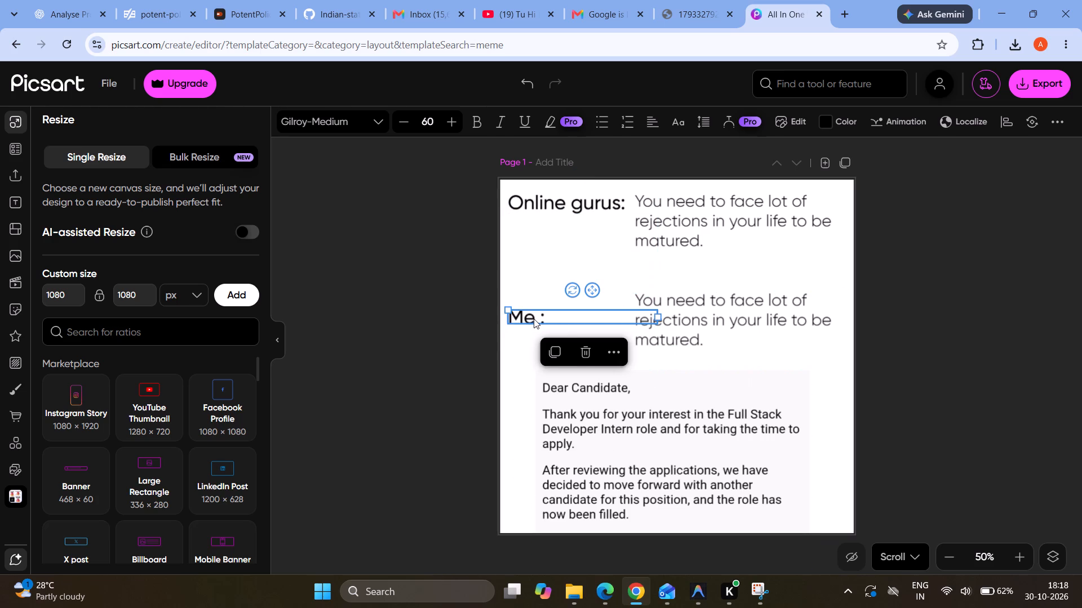
pyautogui.keyDown('shift'); pyautogui.click(720, 327); pyautogui.keyUp('shift')
pyautogui.click(661, 374)
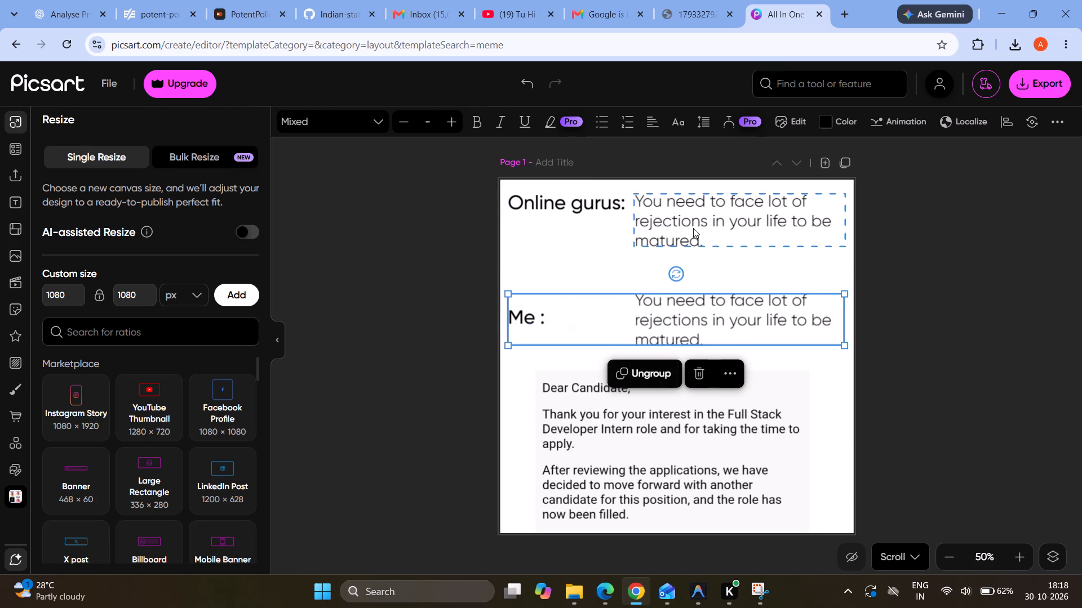
pyautogui.click(693, 227)
pyautogui.keyDown('shift'); pyautogui.click(584, 205); pyautogui.keyUp('shift')
pyautogui.click(649, 269)
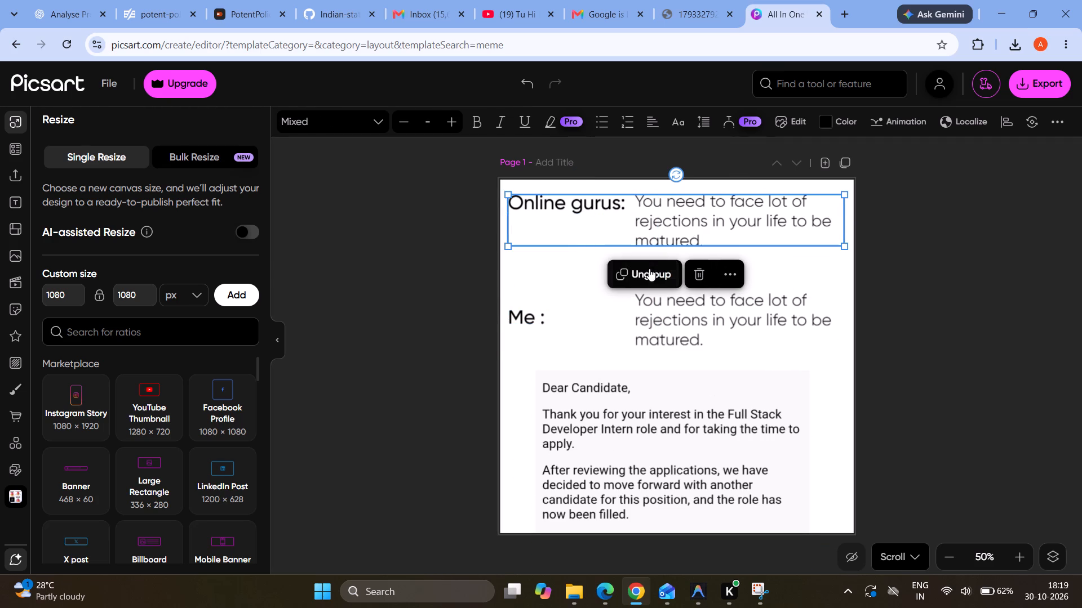
pyautogui.click(900, 369)
# Replace the lower rejections caption beside "Me :" with the text "Am i matured now?".
pyautogui.click(721, 314)
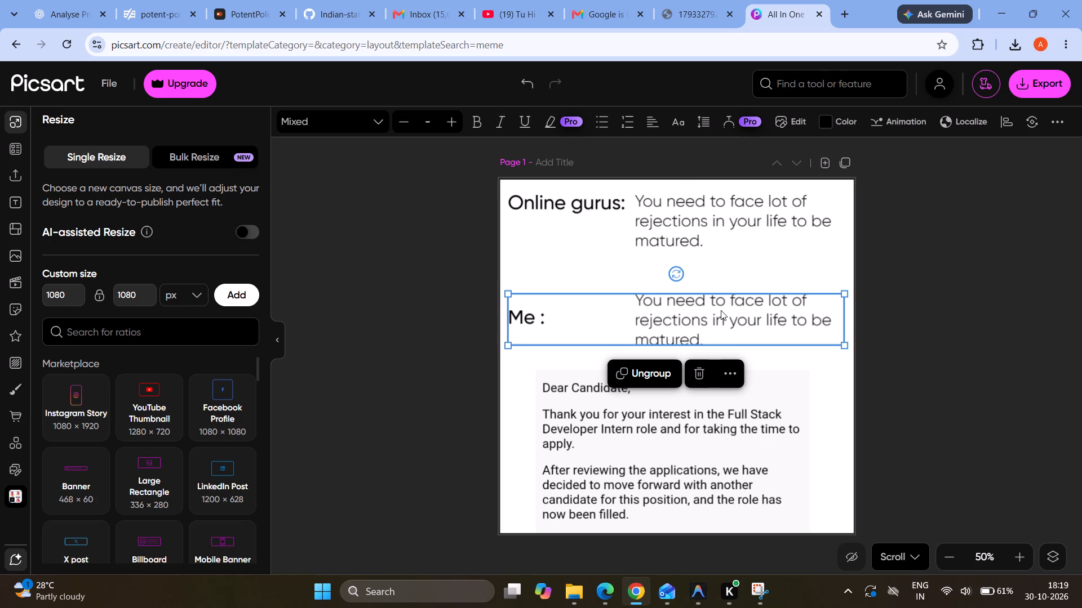
pyautogui.doubleClick(709, 311)
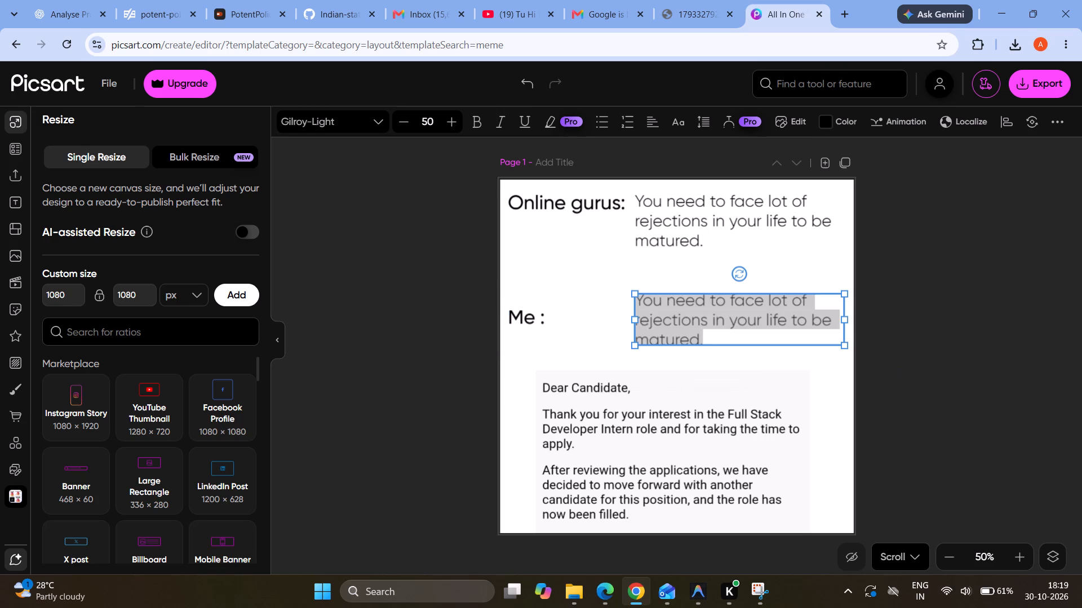
pyautogui.hotkey('shift', 'BackSpace')
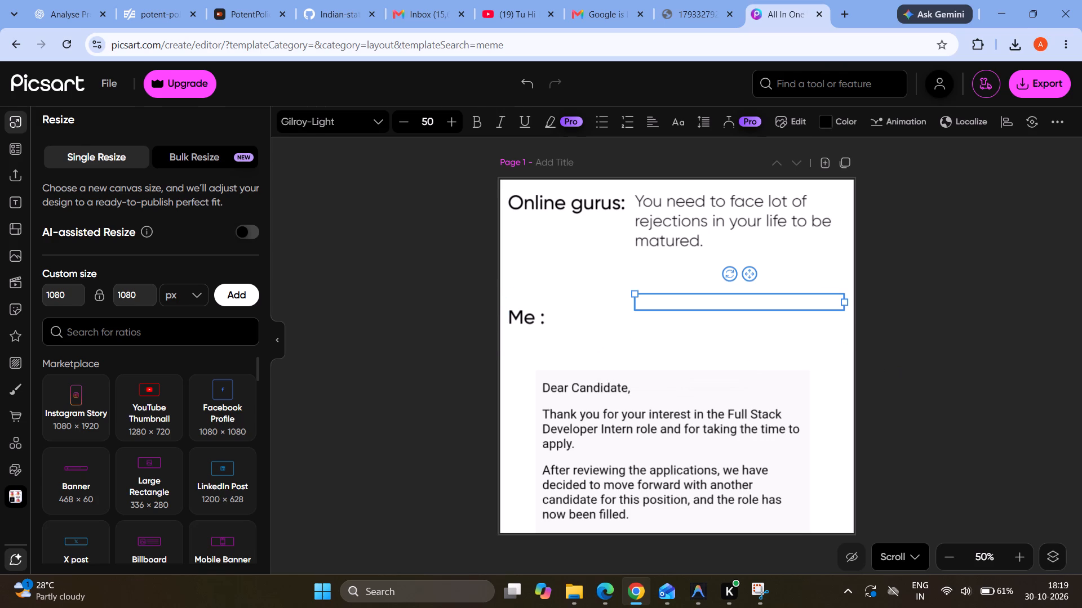
pyautogui.write('Am i matured now')
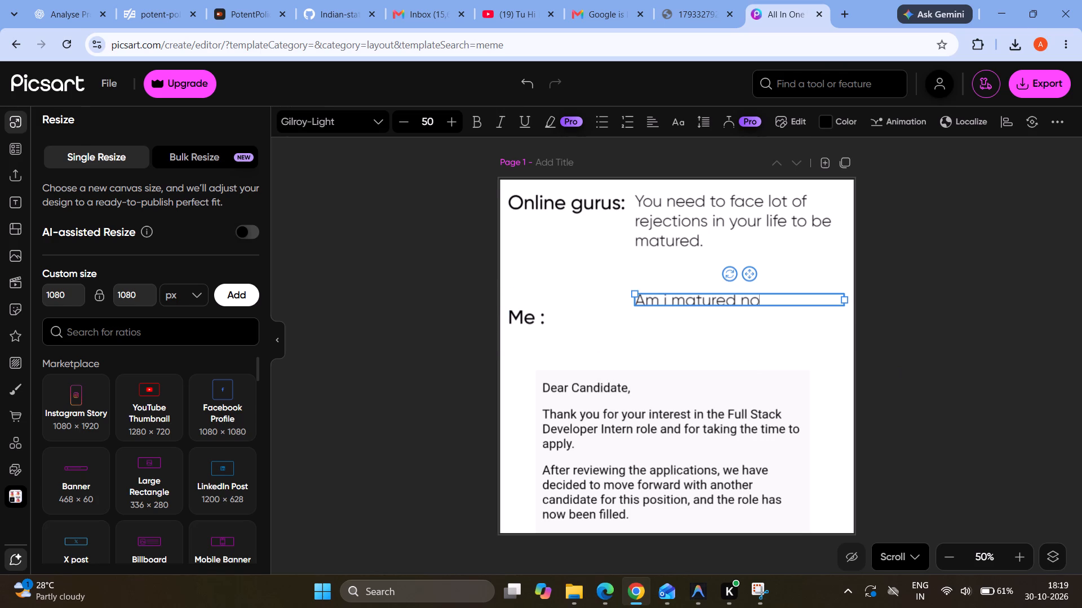
pyautogui.hotkey('shift', '?')
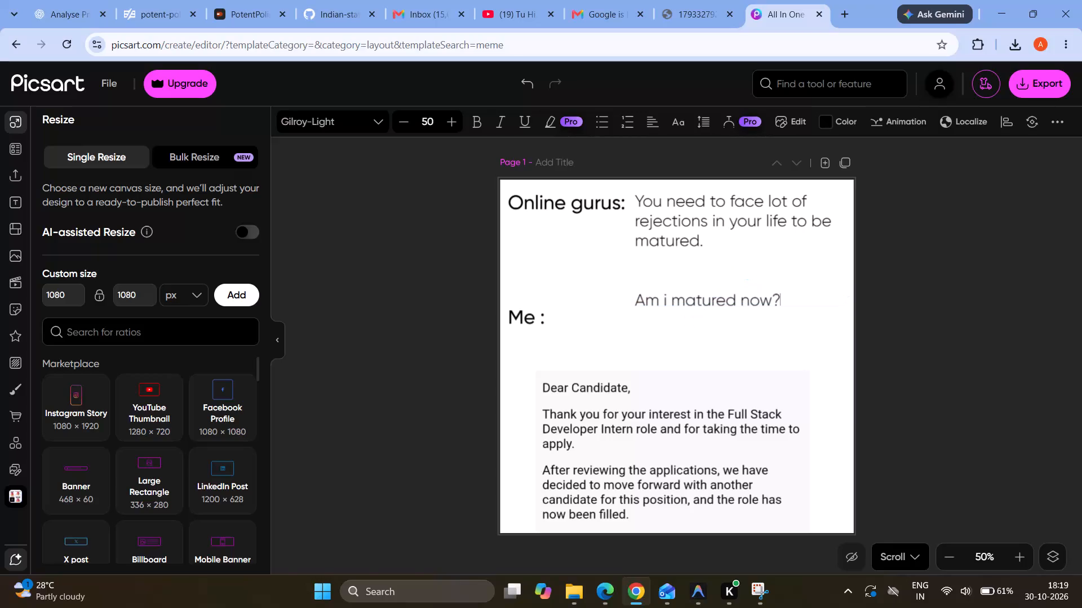
# Move the "Am i matured now?" caption down level with the "Me :" label and slightly closer to it.
pyautogui.click(699, 298)
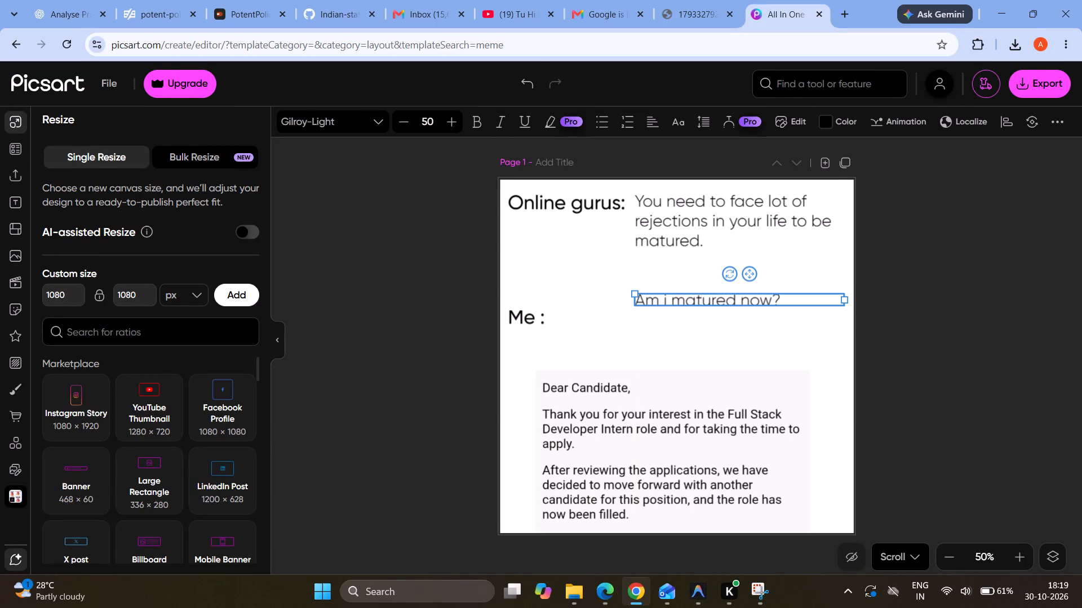
pyautogui.moveTo(747, 275); pyautogui.dragTo(735, 291)
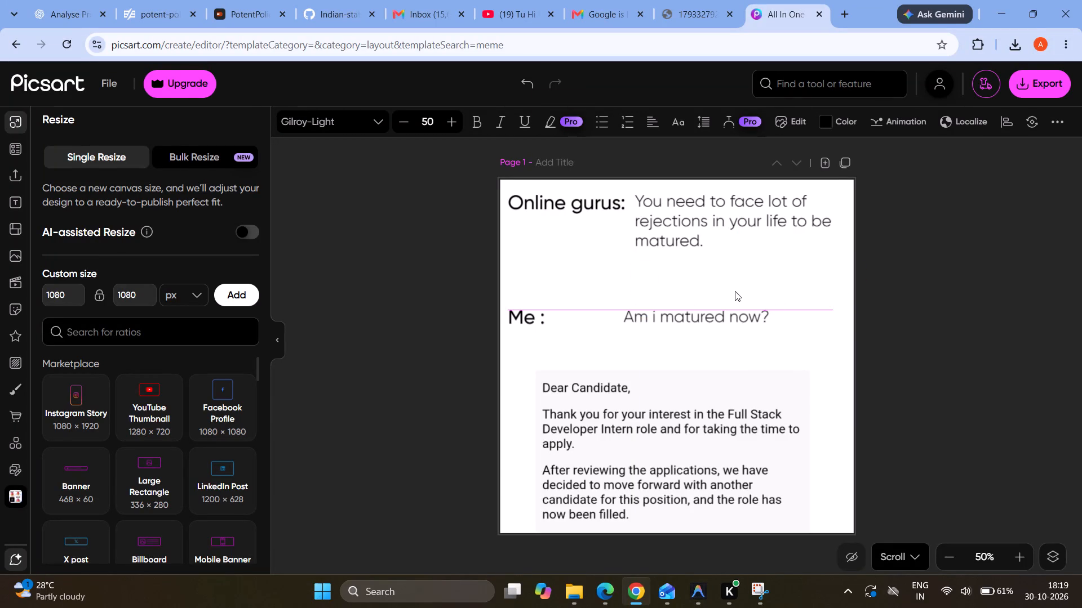
pyautogui.moveTo(735, 291); pyautogui.dragTo(738, 291)
pyautogui.click(953, 334)
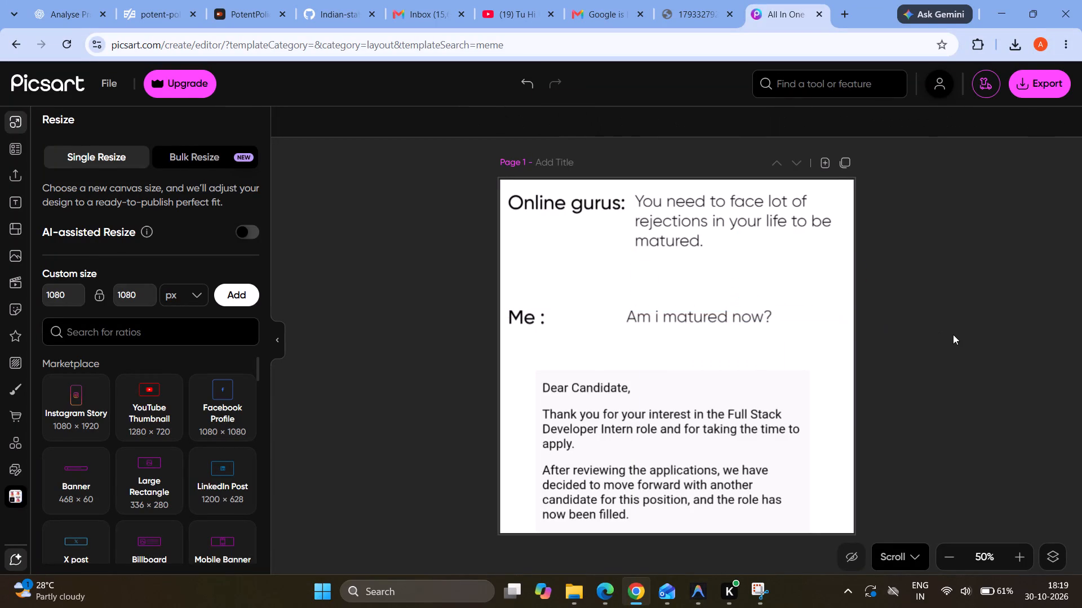
# Move the rejection letter image up to sit just below the "Me :" row.
pyautogui.click(709, 422)
pyautogui.moveTo(673, 403); pyautogui.dragTo(675, 369)
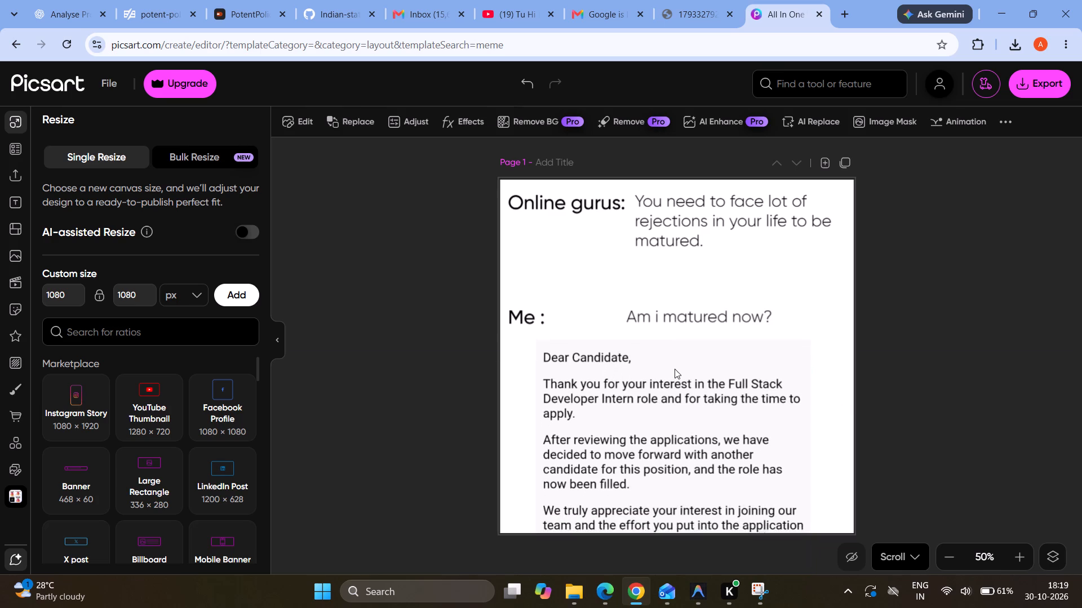
pyautogui.moveTo(675, 369); pyautogui.dragTo(675, 370)
pyautogui.click(866, 406)
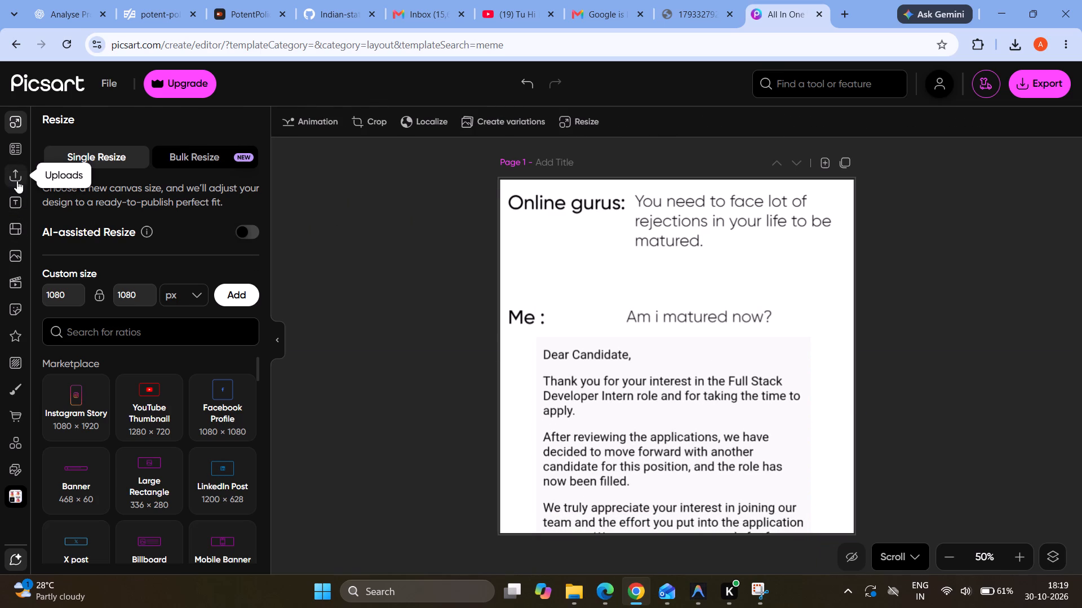
# Draw a thin yellow stroke in colour f6c345 across "Full Stack" in the rejection letter.
pyautogui.click(12, 390)
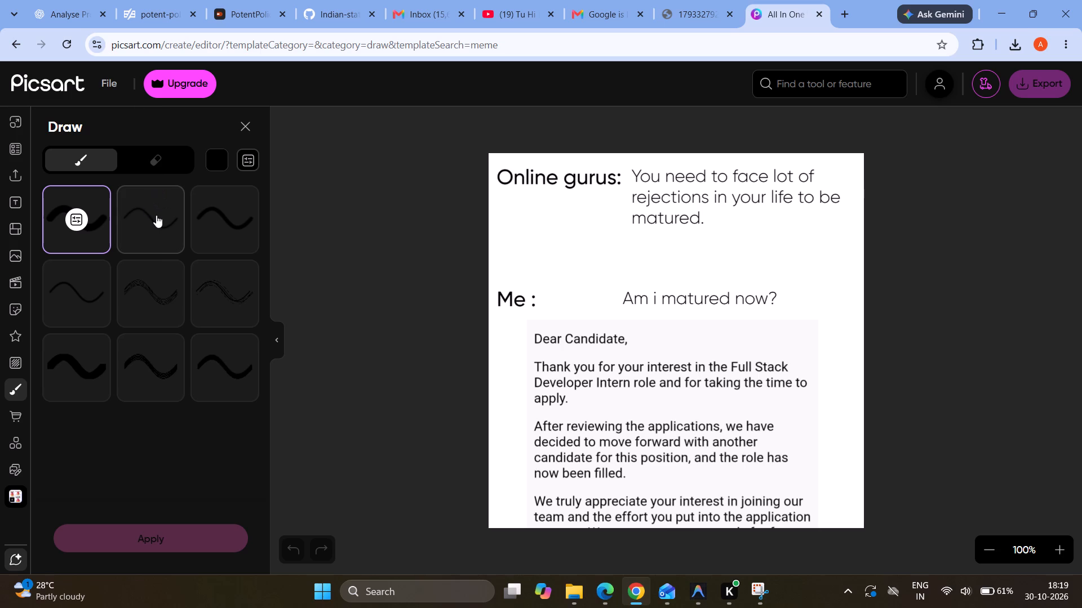
pyautogui.click(156, 215)
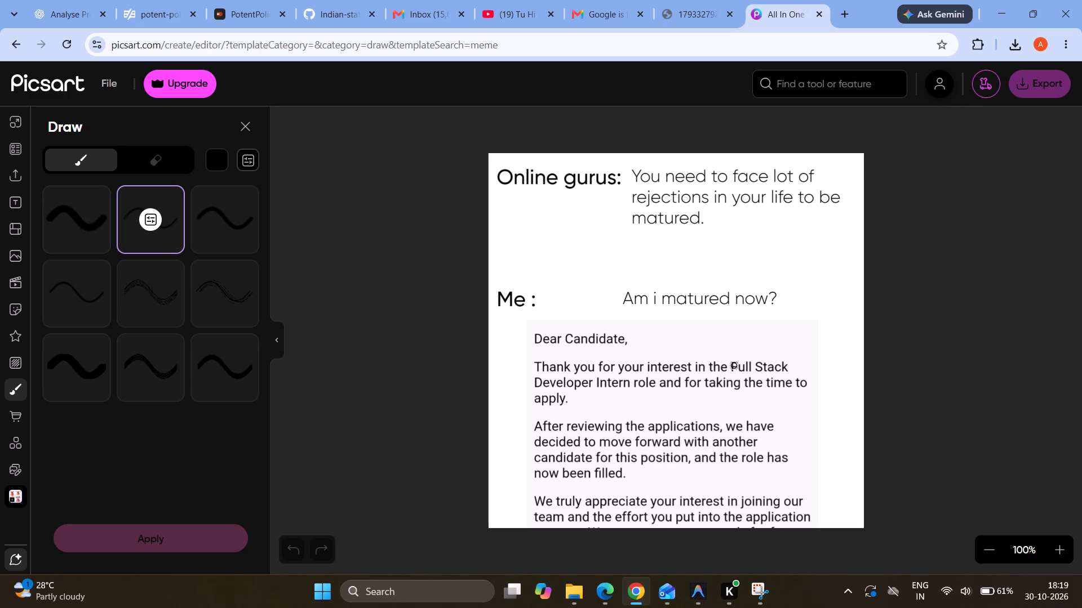
pyautogui.click(222, 163)
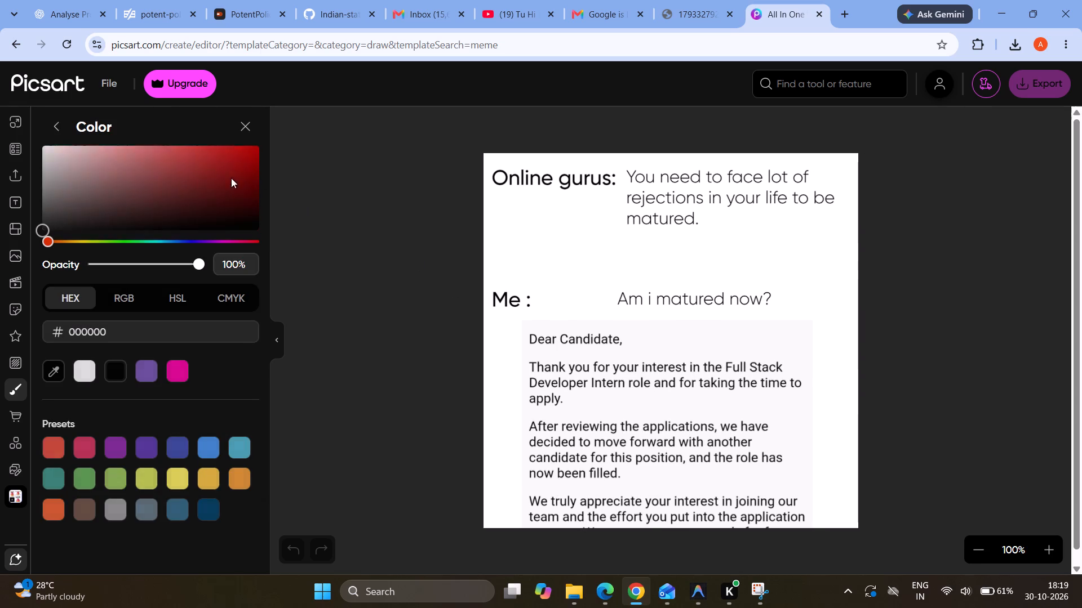
pyautogui.click(215, 474)
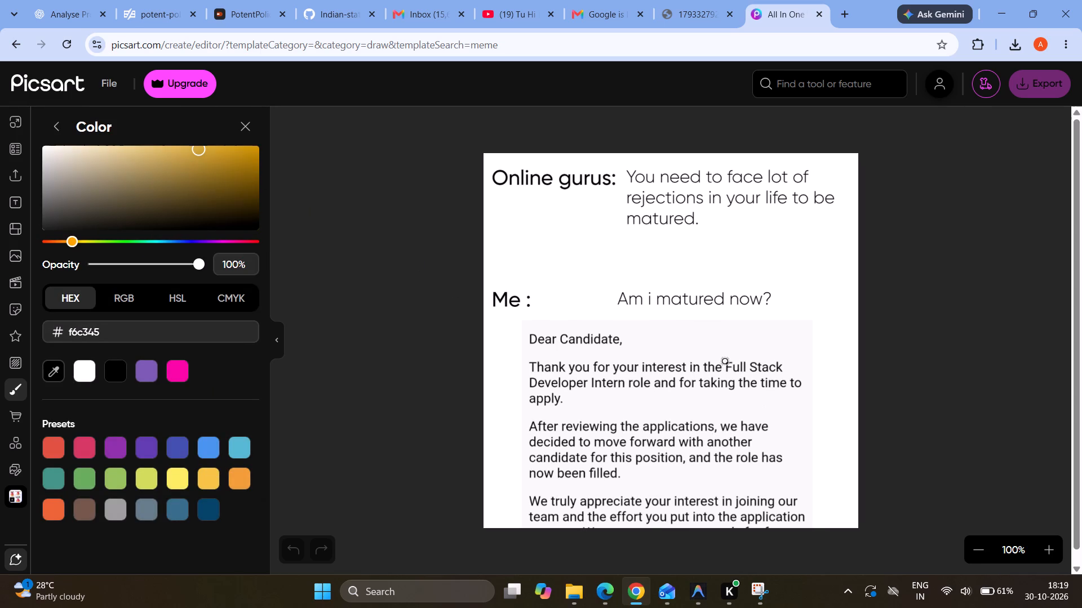
pyautogui.moveTo(731, 360); pyautogui.dragTo(738, 371)
pyautogui.moveTo(738, 371); pyautogui.dragTo(776, 367)
# Switch to the Hard round drawing brush and open its settings.
pyautogui.click(62, 126)
pyautogui.click(81, 233)
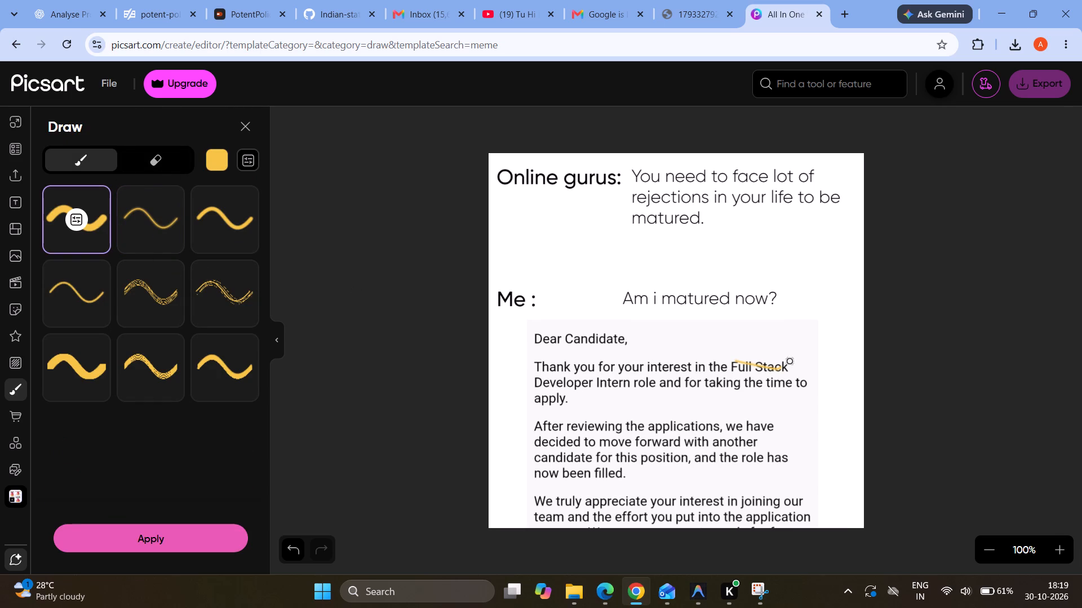
pyautogui.click(81, 218)
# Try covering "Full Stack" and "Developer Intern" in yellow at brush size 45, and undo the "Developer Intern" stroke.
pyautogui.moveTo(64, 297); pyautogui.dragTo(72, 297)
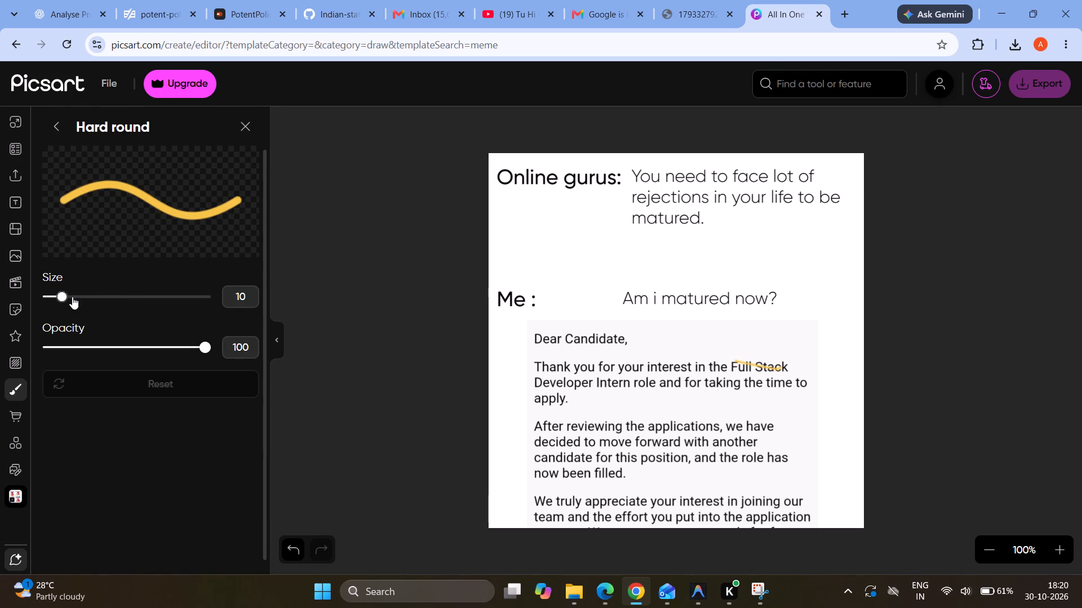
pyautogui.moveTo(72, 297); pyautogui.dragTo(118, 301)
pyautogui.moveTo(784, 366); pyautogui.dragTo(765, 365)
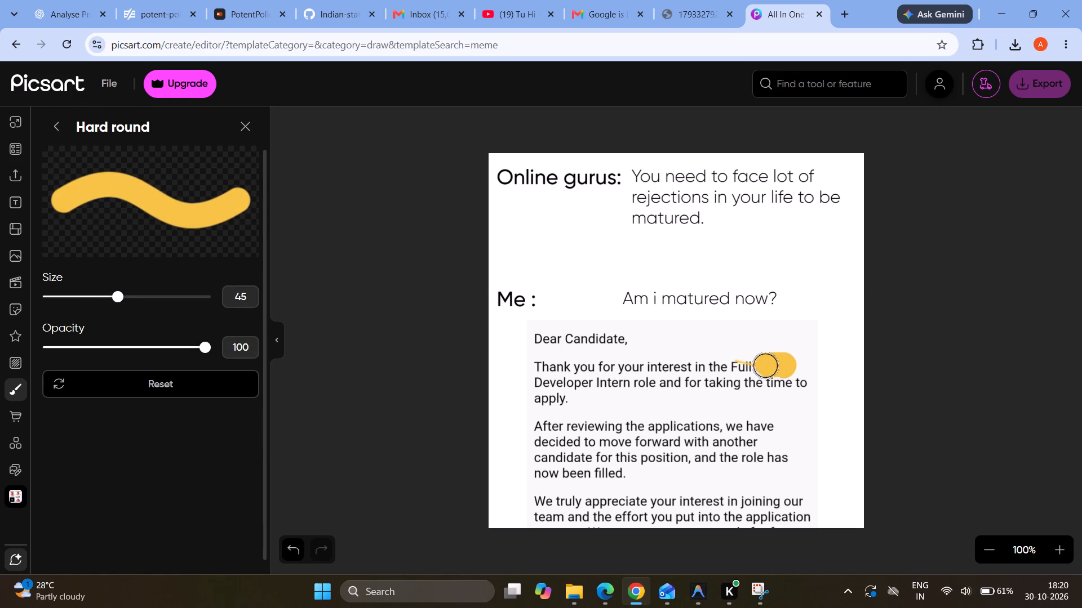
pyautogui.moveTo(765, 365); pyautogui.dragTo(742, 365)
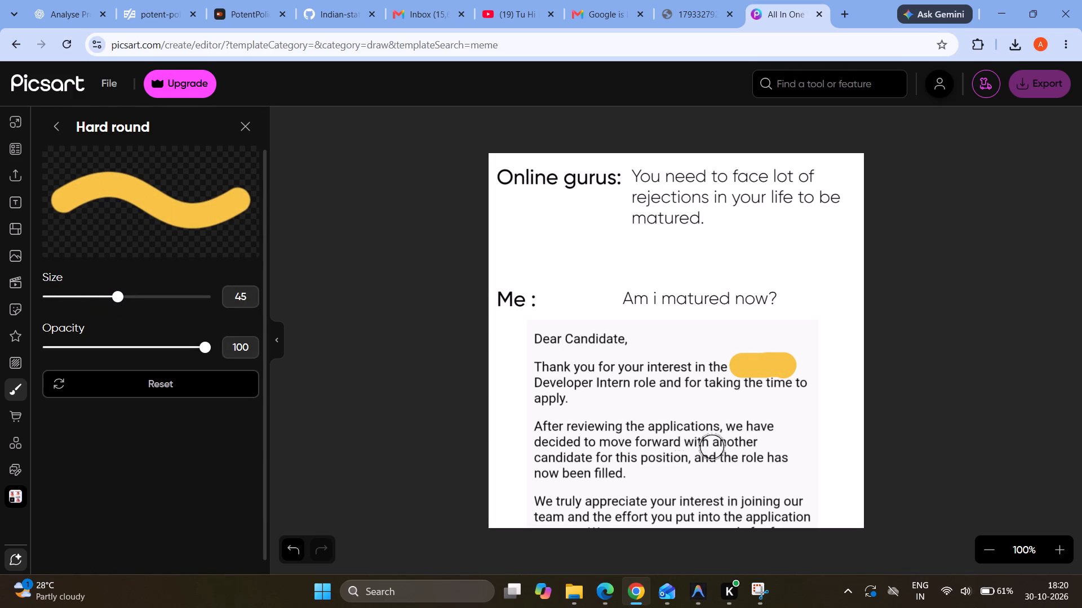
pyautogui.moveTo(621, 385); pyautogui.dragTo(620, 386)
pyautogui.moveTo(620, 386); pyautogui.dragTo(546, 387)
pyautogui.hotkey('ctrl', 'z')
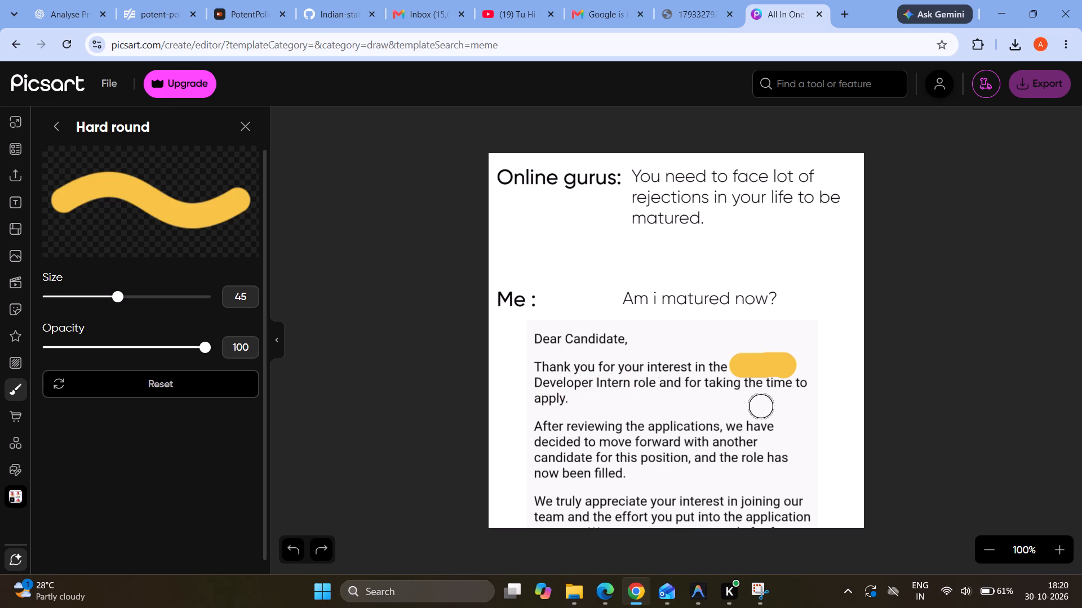
# Undo the thick "Full Stack" stroke and cover "Full Stack Developer Intern" in yellow with the Hard round brush at size 24.
pyautogui.moveTo(118, 298); pyautogui.dragTo(57, 299)
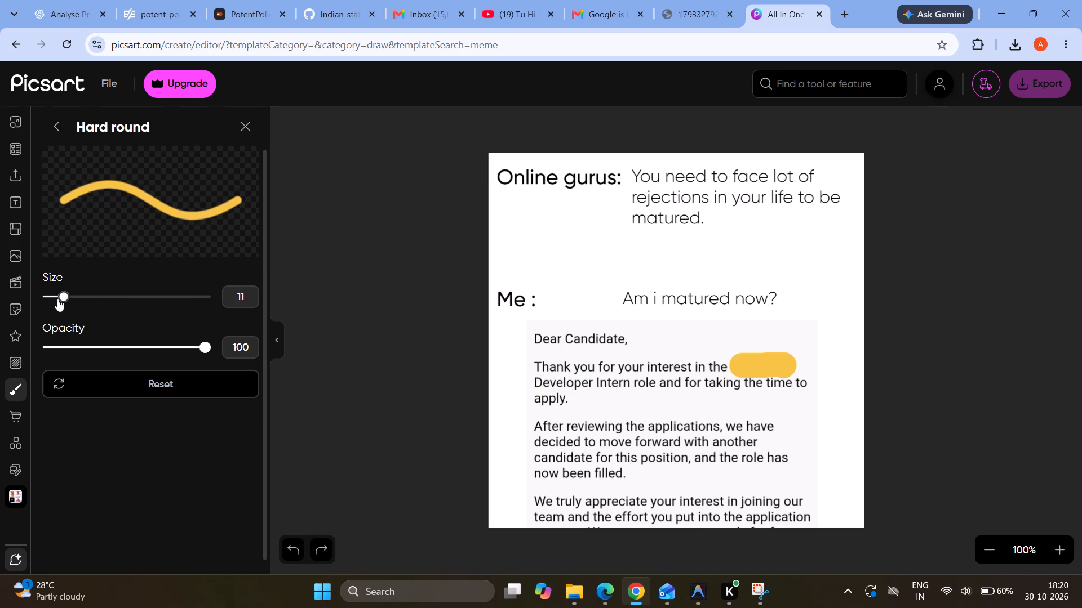
pyautogui.moveTo(57, 299); pyautogui.dragTo(65, 301)
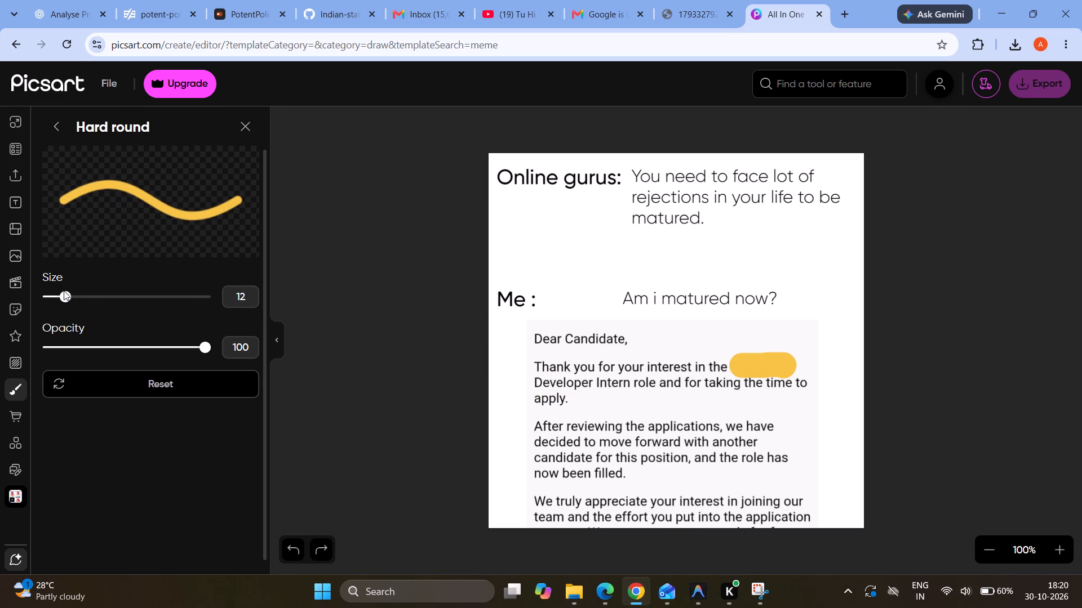
pyautogui.moveTo(66, 293); pyautogui.dragTo(84, 294)
pyautogui.hotkey('ctrl', 'z')
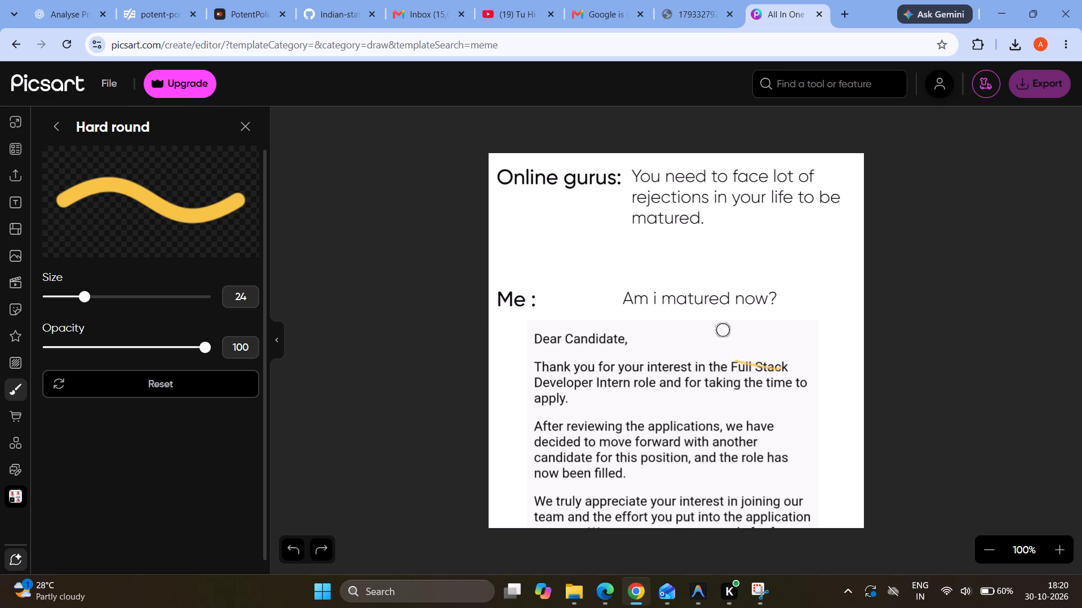
pyautogui.moveTo(786, 366); pyautogui.dragTo(736, 365)
pyautogui.moveTo(625, 382); pyautogui.dragTo(577, 384)
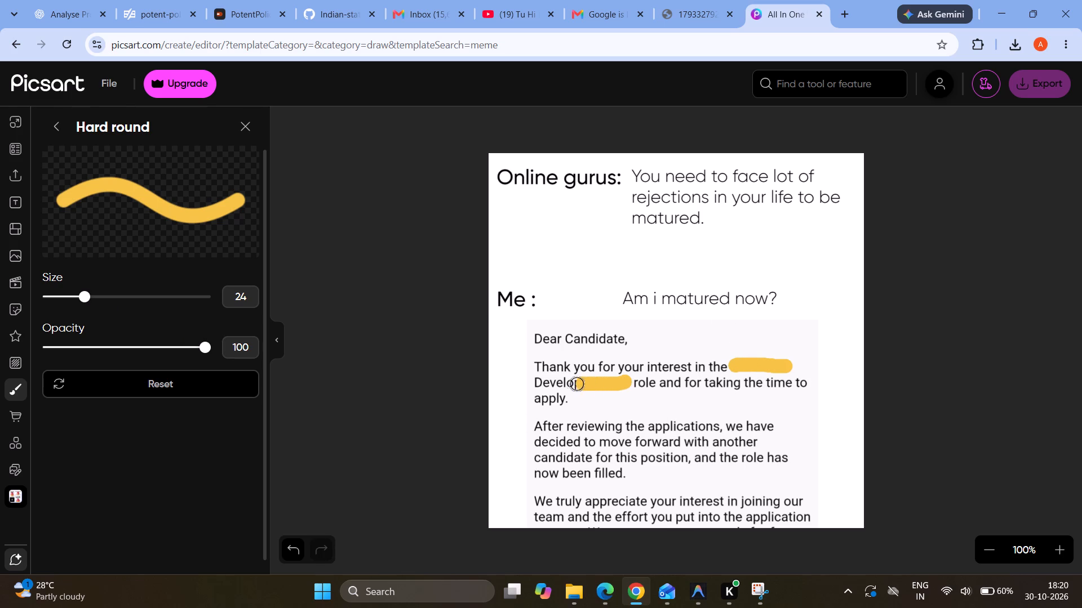
pyautogui.moveTo(577, 384); pyautogui.dragTo(535, 386)
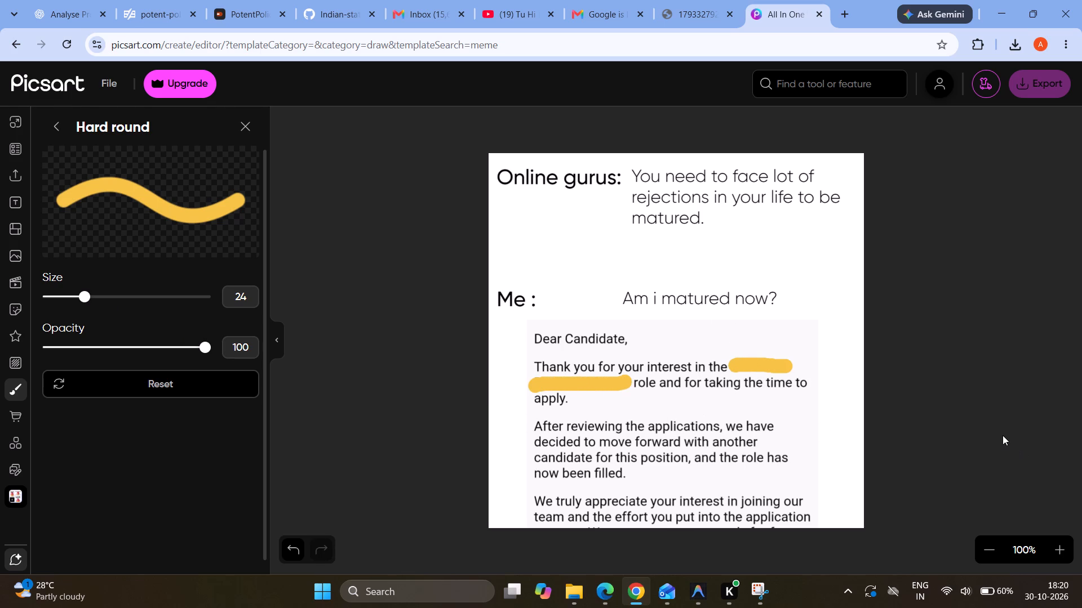
# Leave the drawing mode and browse the "meme" template results for other designs.
pyautogui.scroll(-2, 983, 386)
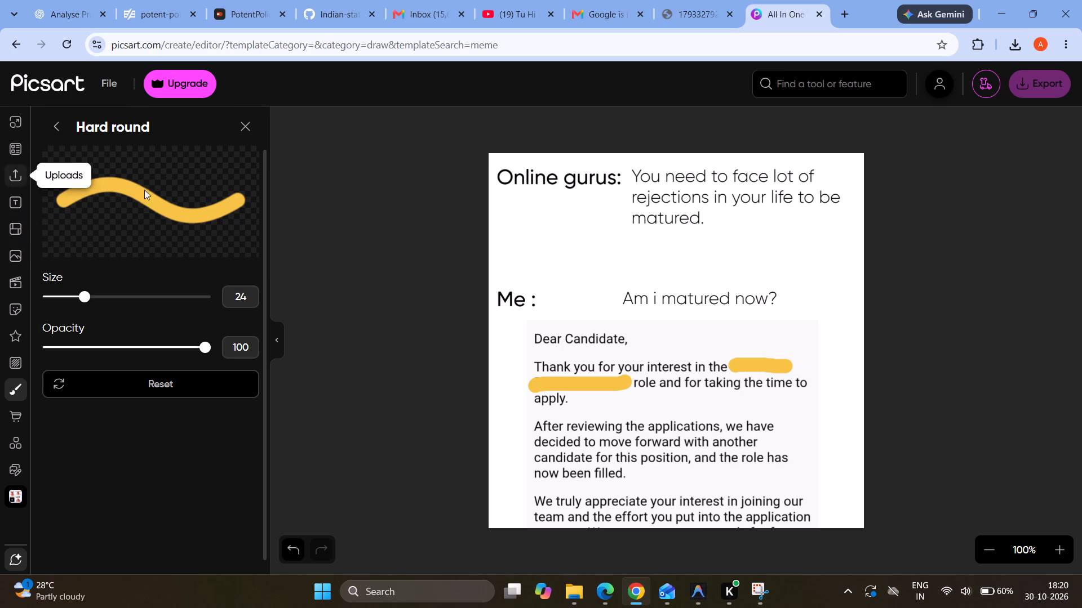
pyautogui.click(19, 142)
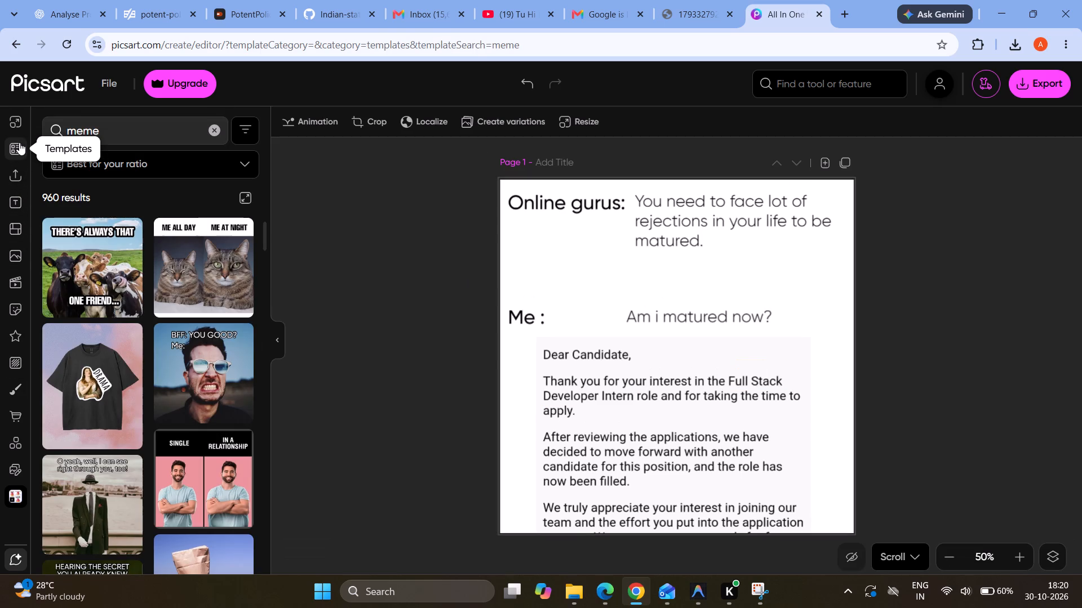
pyautogui.click(14, 128)
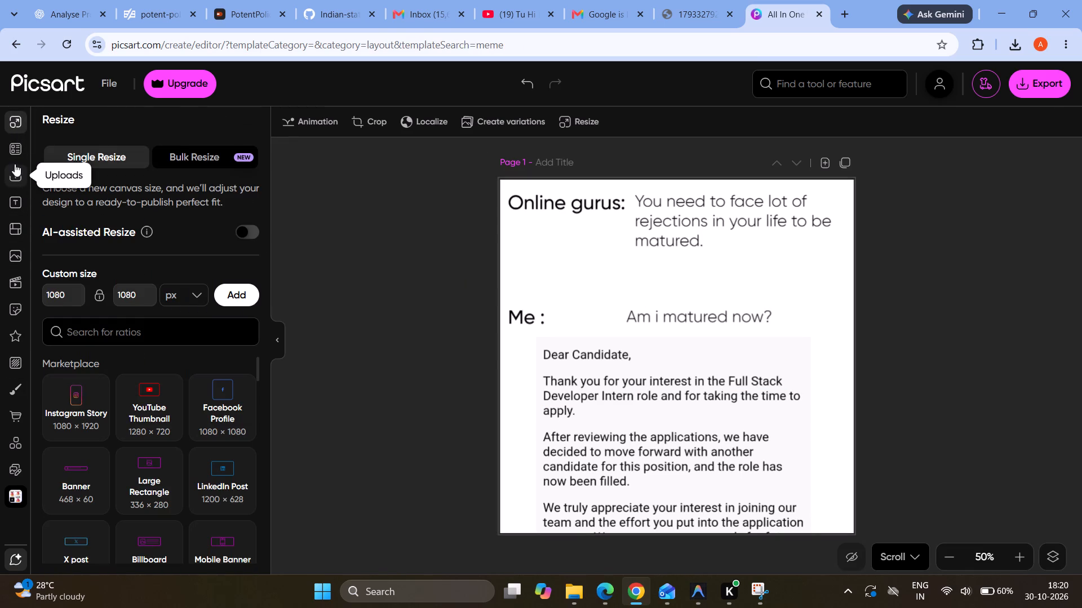
pyautogui.click(17, 150)
pyautogui.scroll(-4, 126, 323)
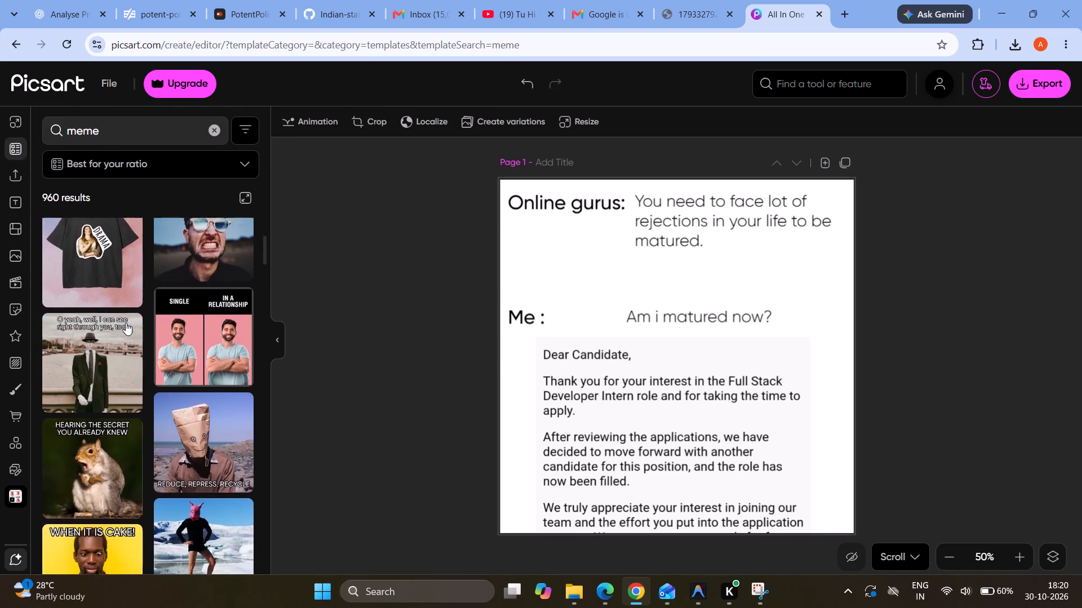
pyautogui.scroll(-3, 126, 323)
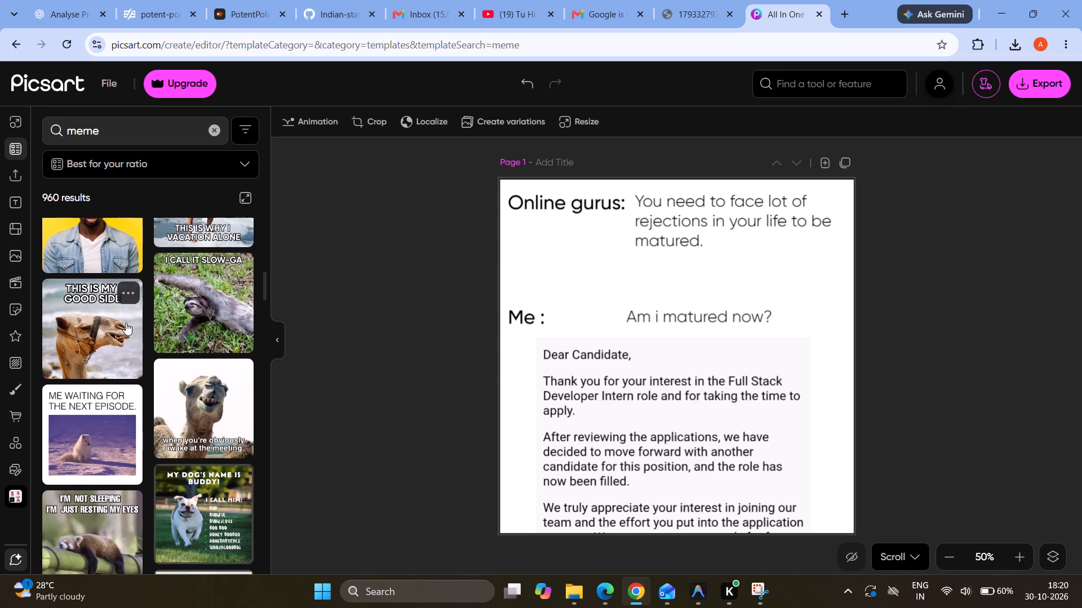
pyautogui.scroll(-5, 126, 323)
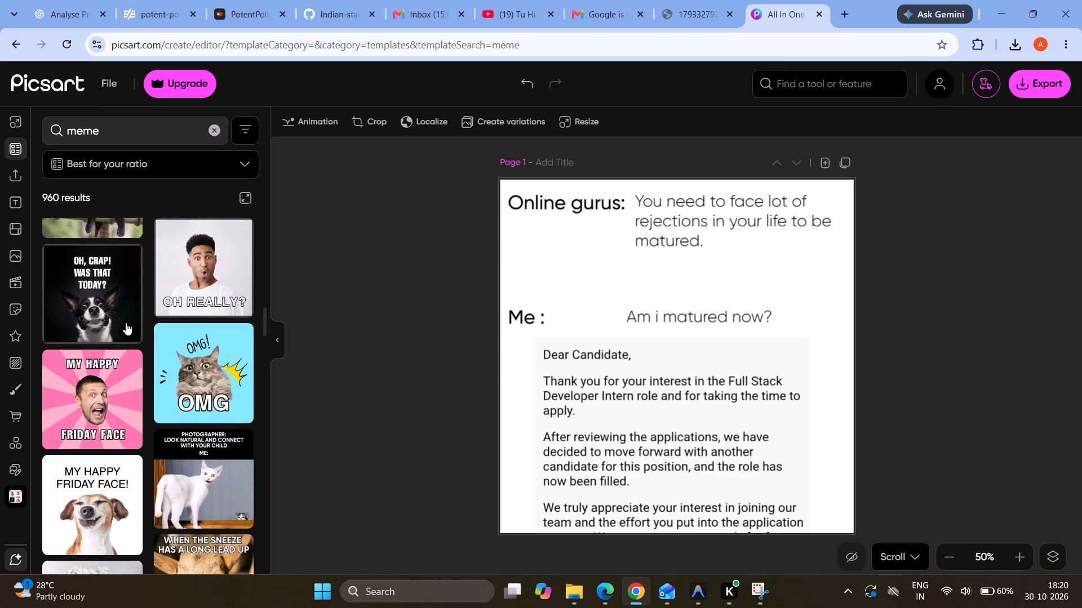
pyautogui.scroll(-3, 126, 323)
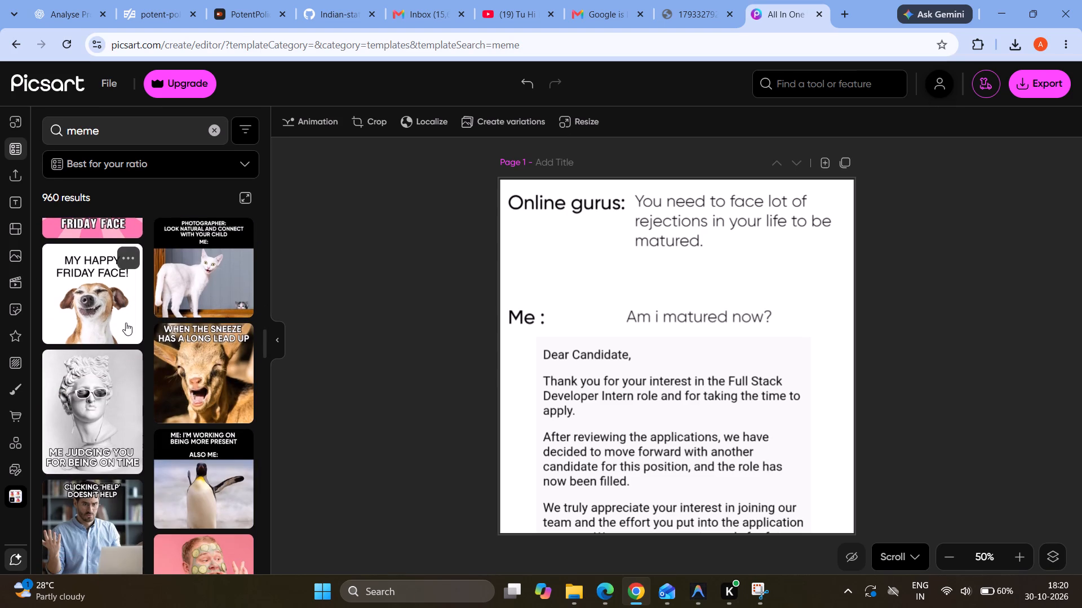
pyautogui.scroll(-3, 126, 323)
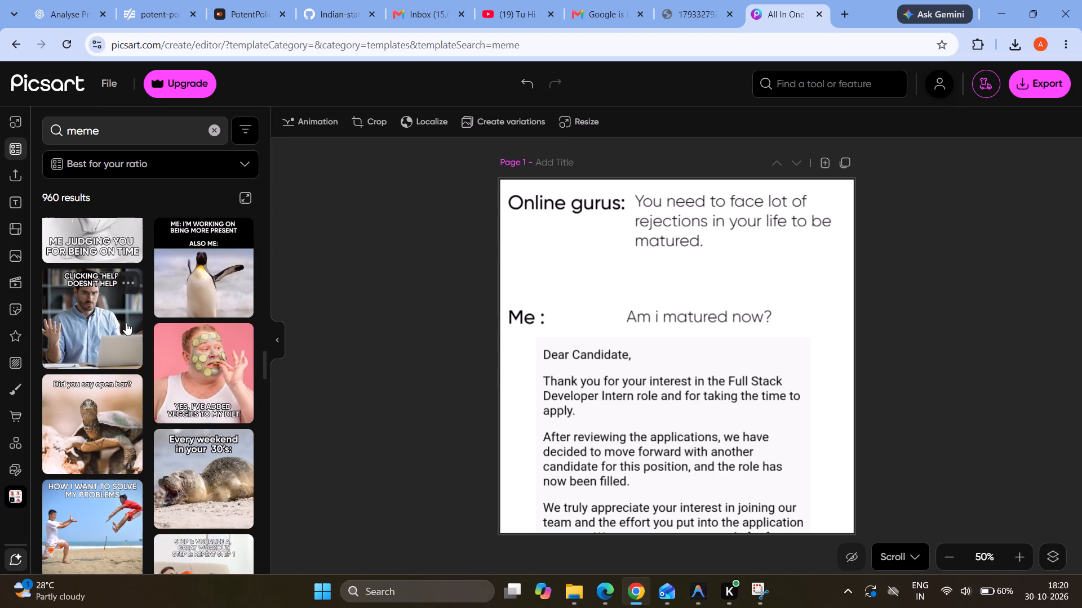
pyautogui.scroll(-5, 126, 323)
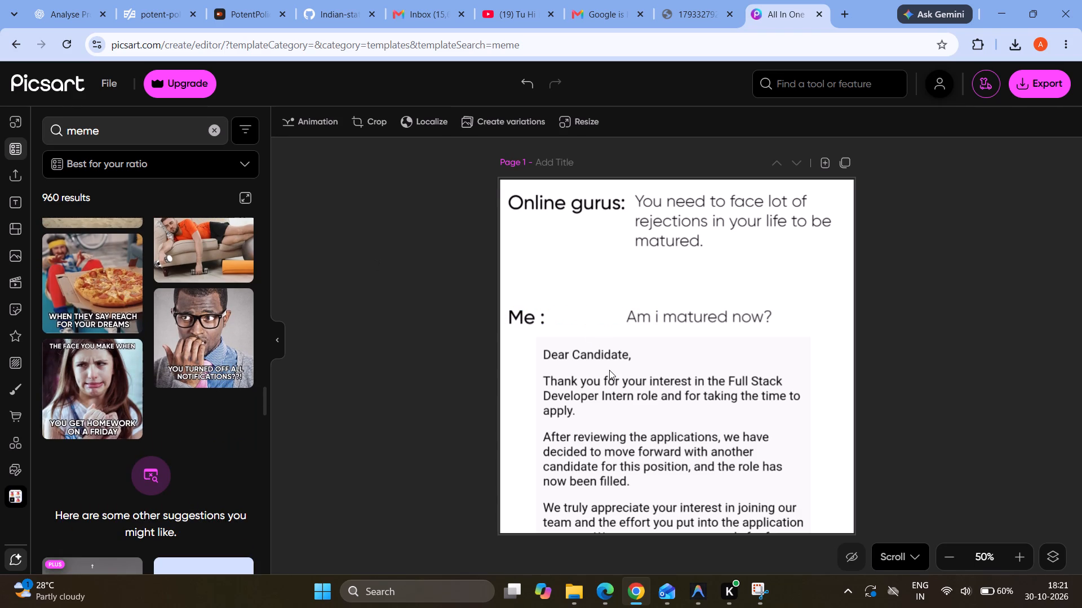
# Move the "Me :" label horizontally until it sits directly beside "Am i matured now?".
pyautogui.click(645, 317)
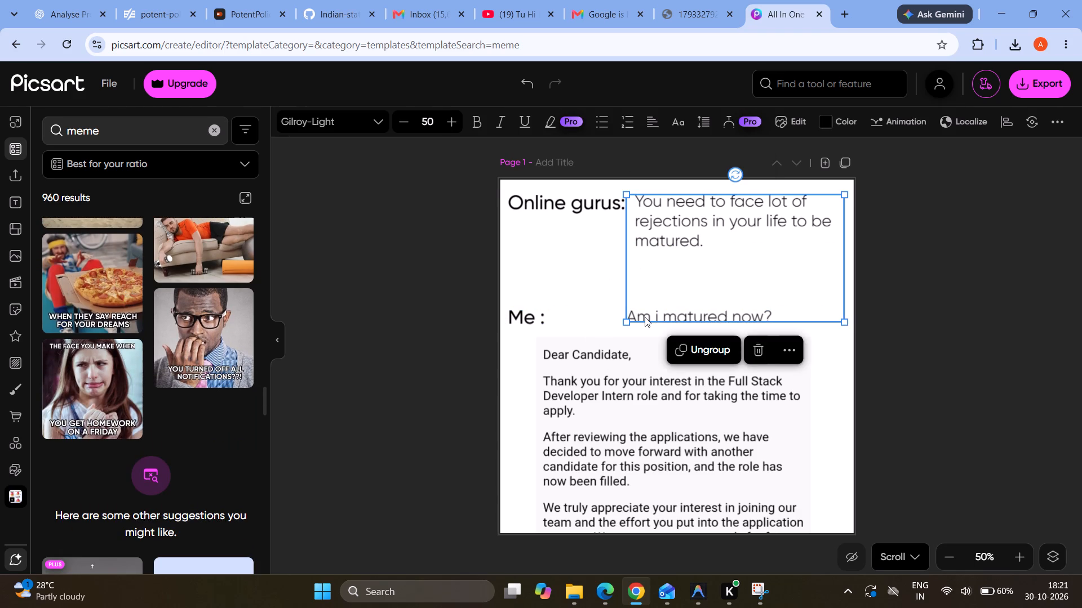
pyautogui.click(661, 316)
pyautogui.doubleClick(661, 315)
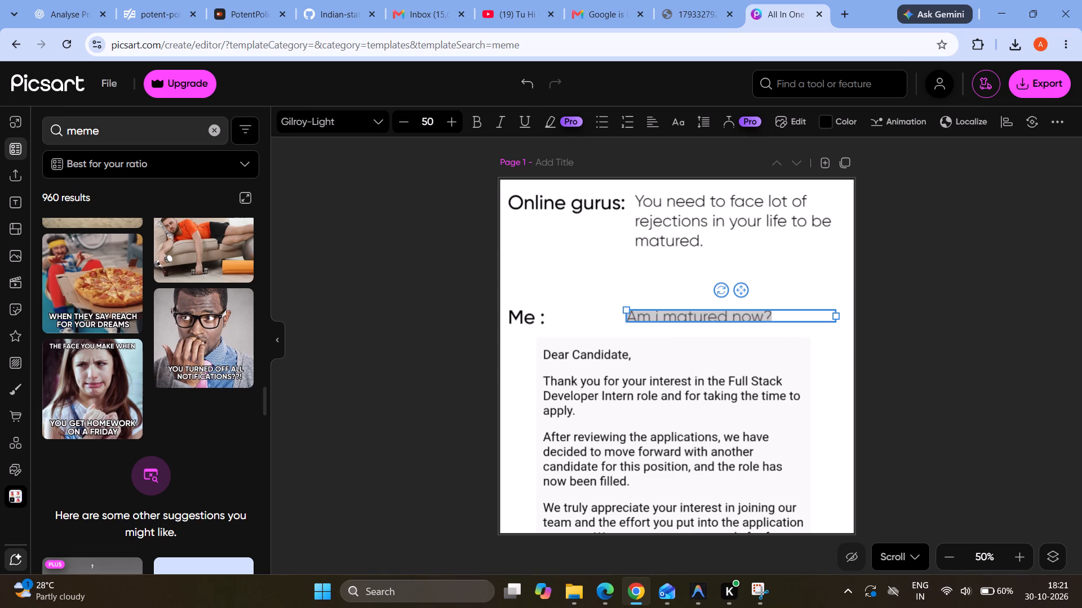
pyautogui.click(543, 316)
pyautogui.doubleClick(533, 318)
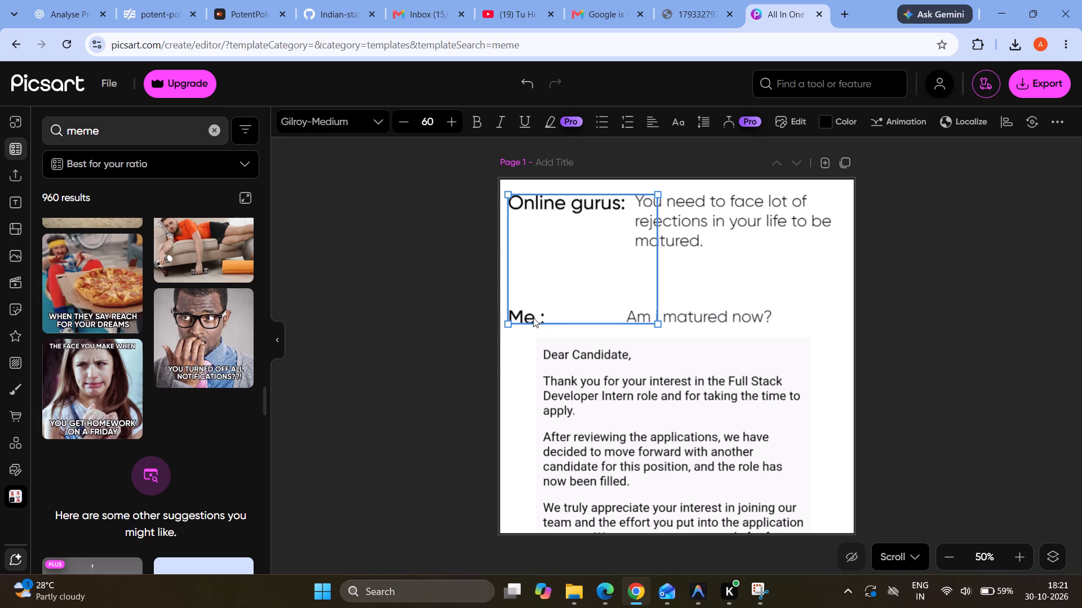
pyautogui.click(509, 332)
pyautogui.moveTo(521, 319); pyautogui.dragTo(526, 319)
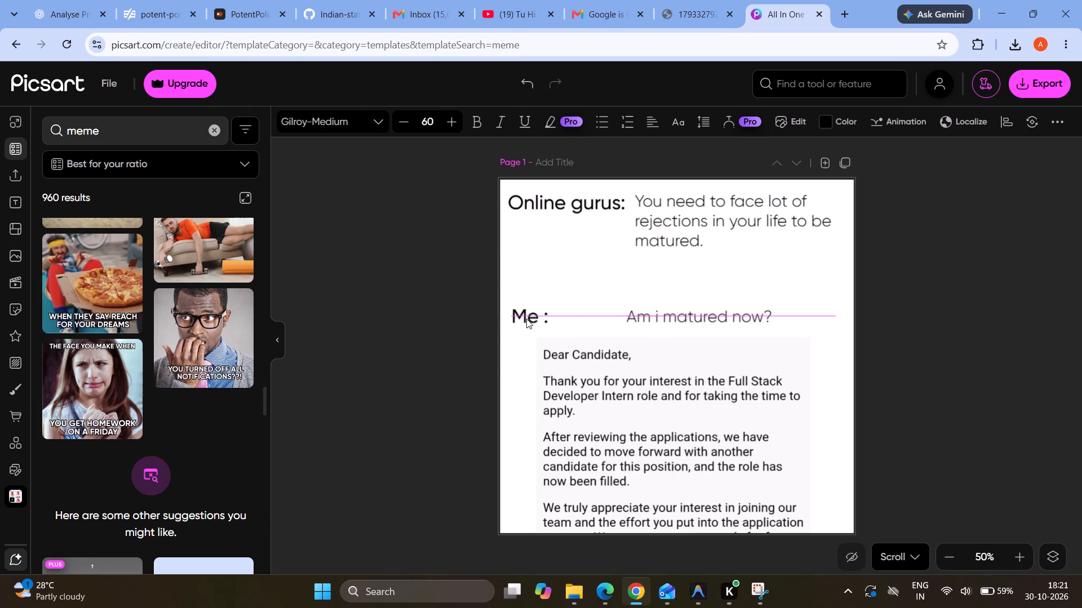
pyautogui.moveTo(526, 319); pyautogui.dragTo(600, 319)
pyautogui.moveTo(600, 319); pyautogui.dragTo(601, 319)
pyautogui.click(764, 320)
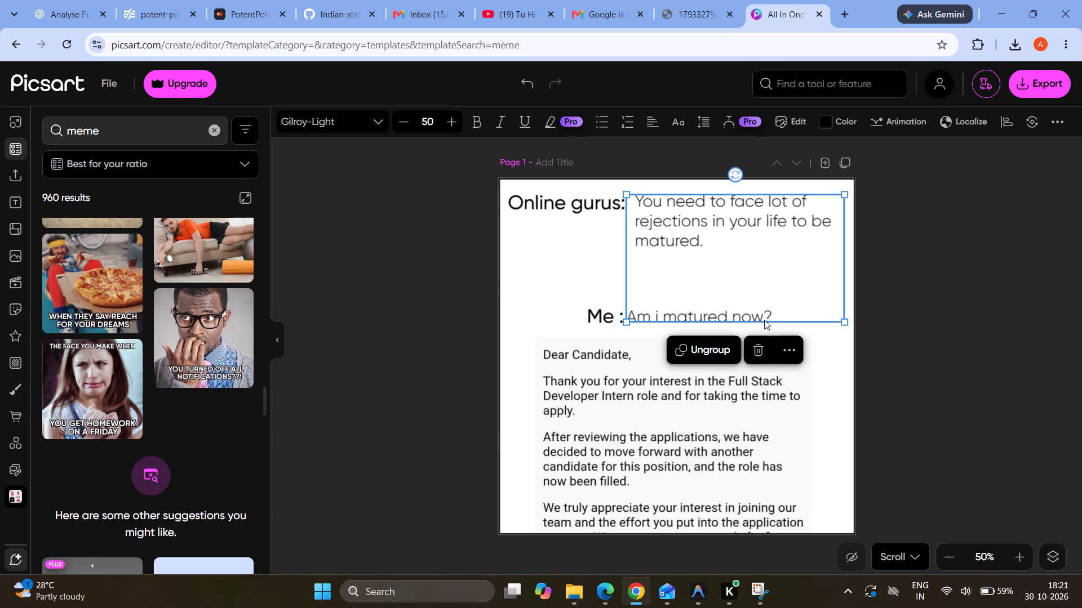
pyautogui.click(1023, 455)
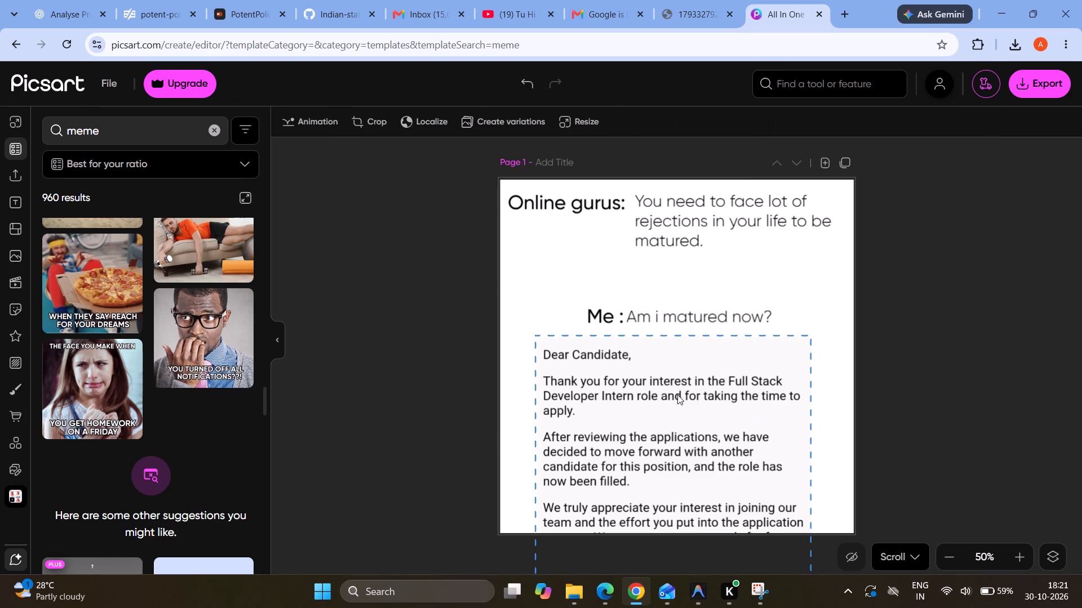
# Move the "Me :" label back away from "Am i matured now?", roughly in line with the letter's left edge.
pyautogui.click(594, 314)
pyautogui.click(597, 318)
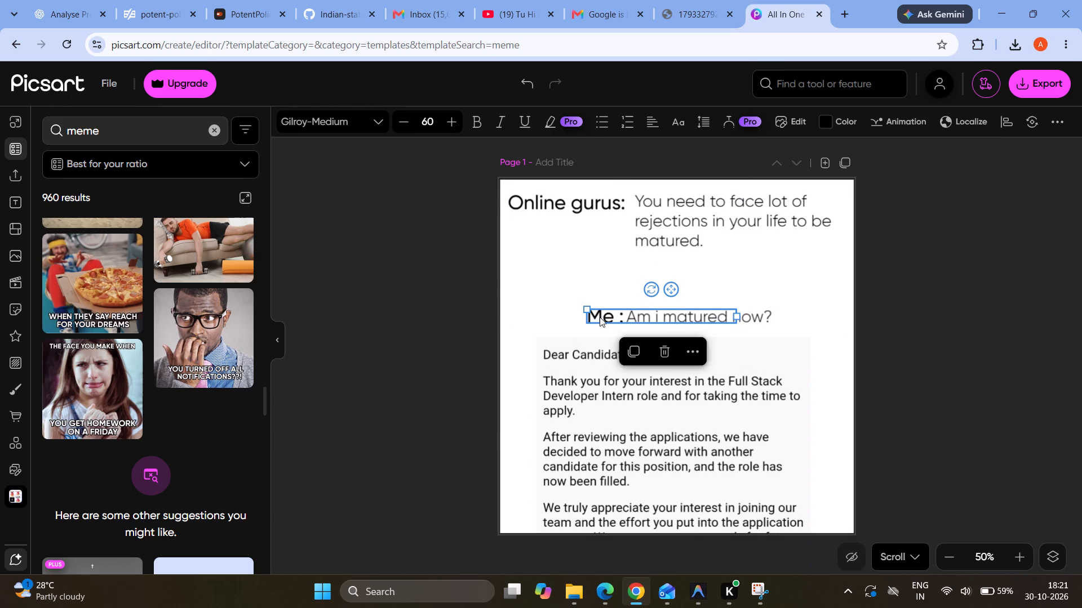
pyautogui.moveTo(600, 316); pyautogui.dragTo(554, 315)
pyautogui.click(869, 382)
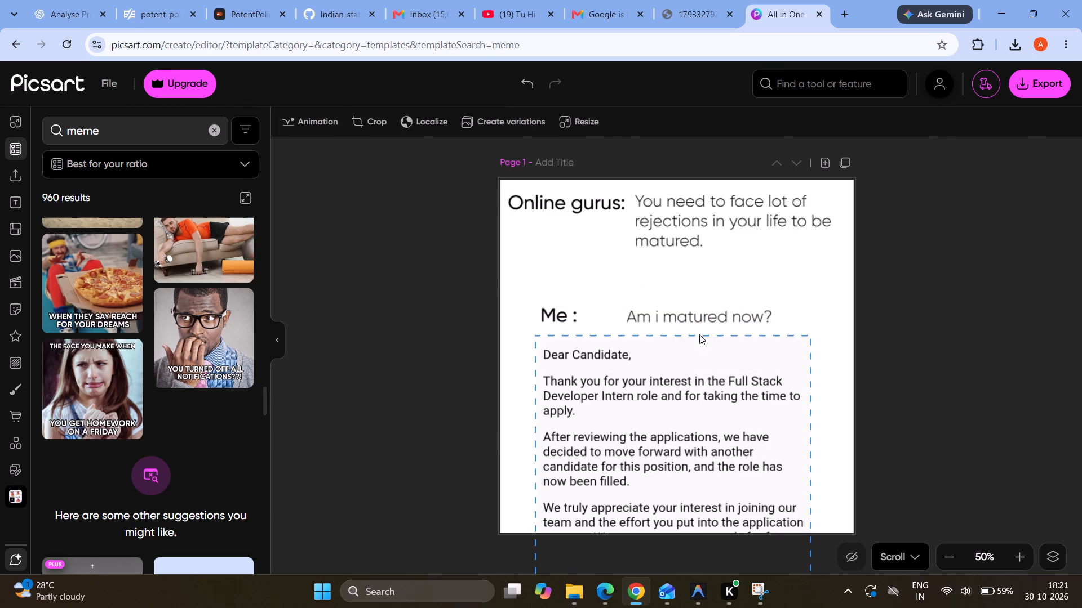
# Search the fonts for "arial" and set the "You need to face lot of rejections" caption to Arial-Regular.
pyautogui.click(705, 315)
pyautogui.doubleClick(705, 217)
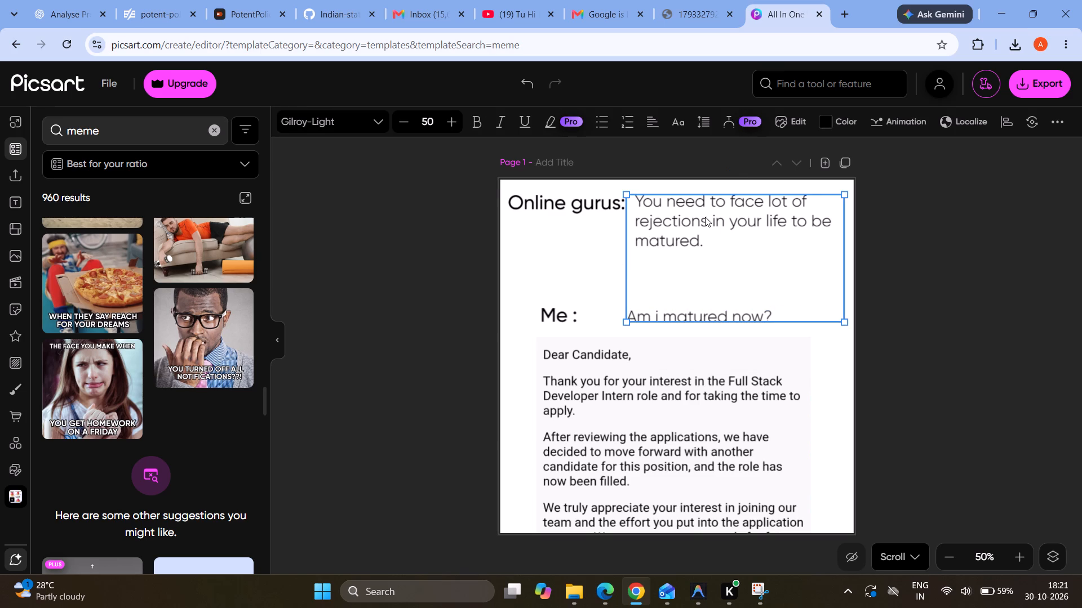
pyautogui.click(379, 123)
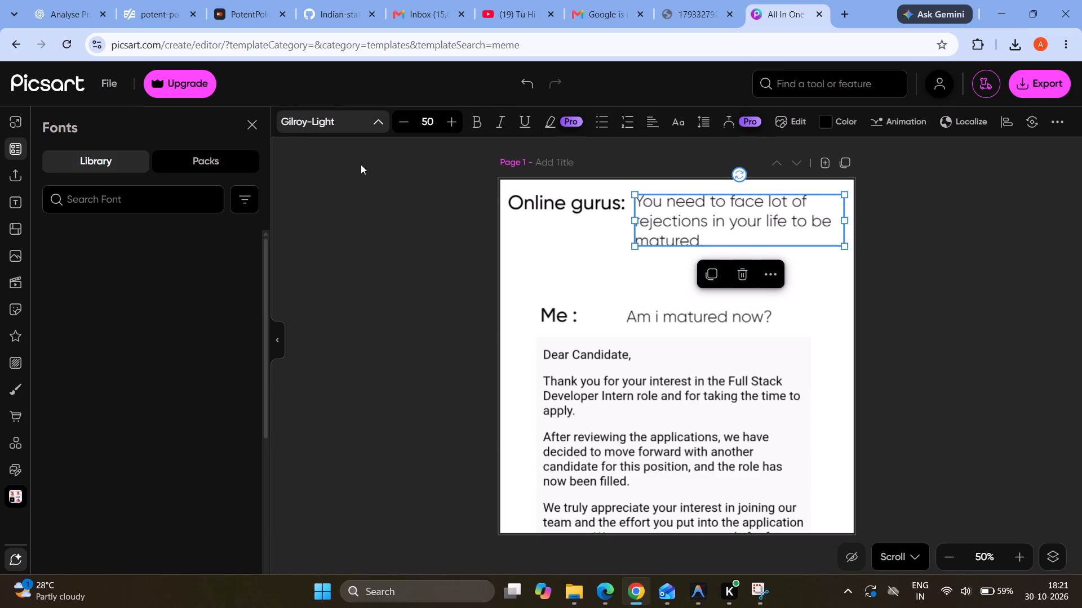
pyautogui.click(371, 120)
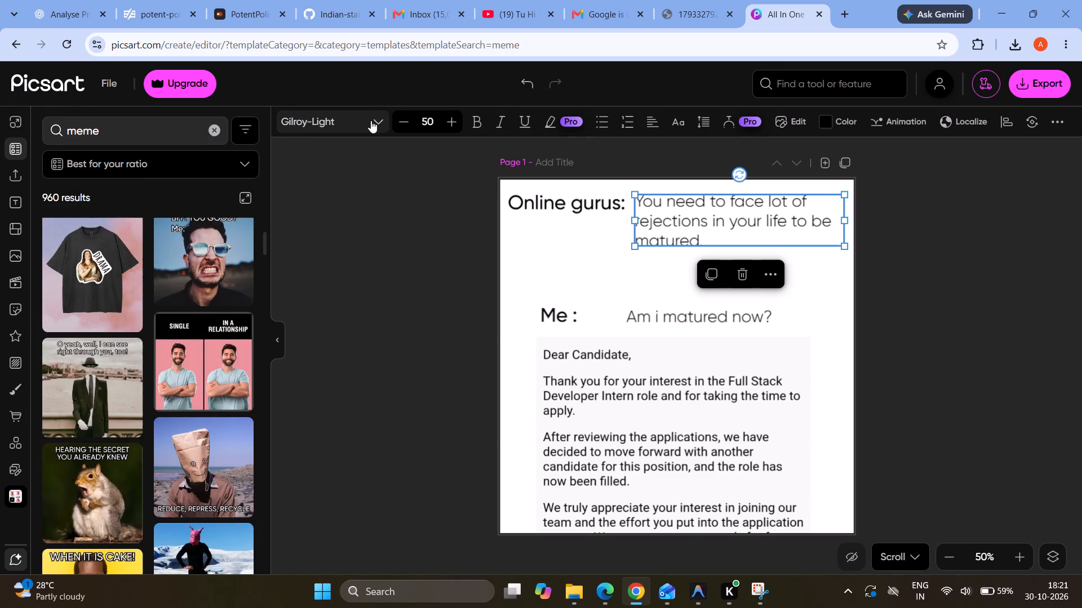
pyautogui.click(371, 120)
pyautogui.scroll(4, 154, 319)
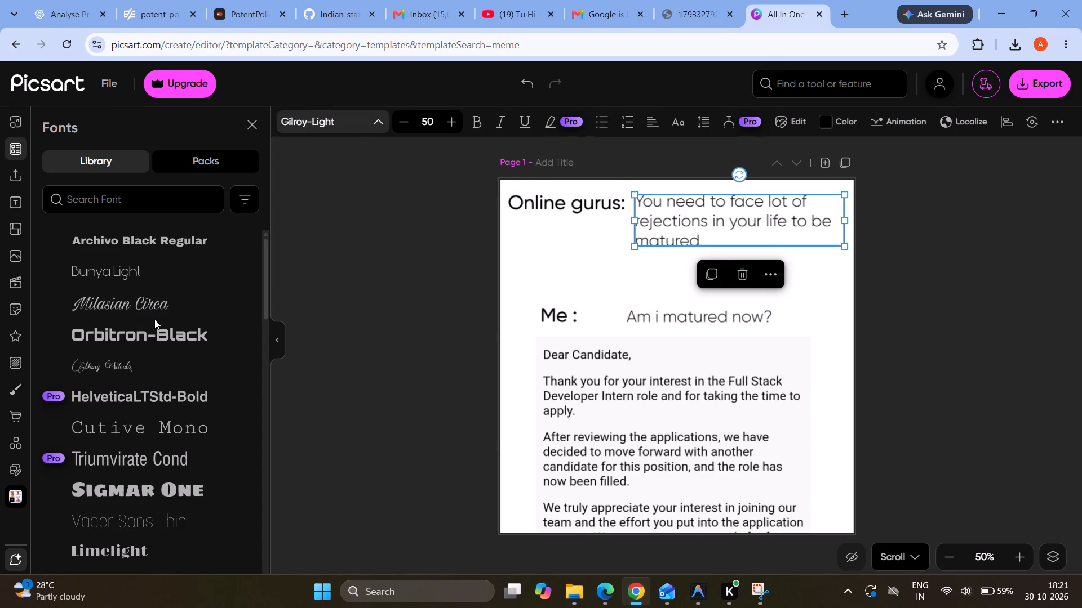
pyautogui.scroll(3, 154, 319)
pyautogui.scroll(-5, 154, 299)
pyautogui.click(121, 203)
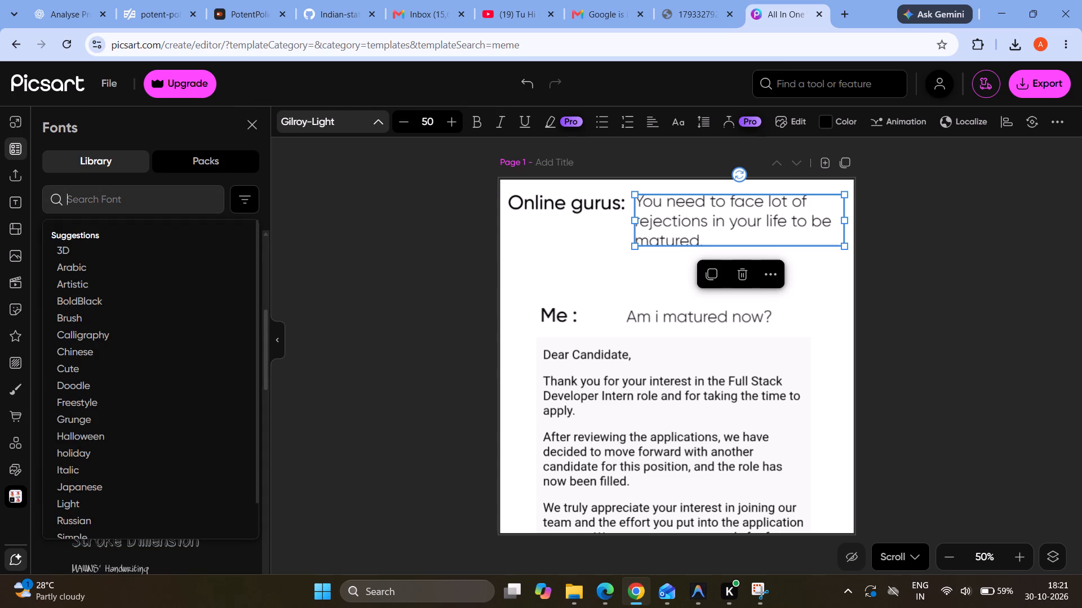
pyautogui.write('arial')
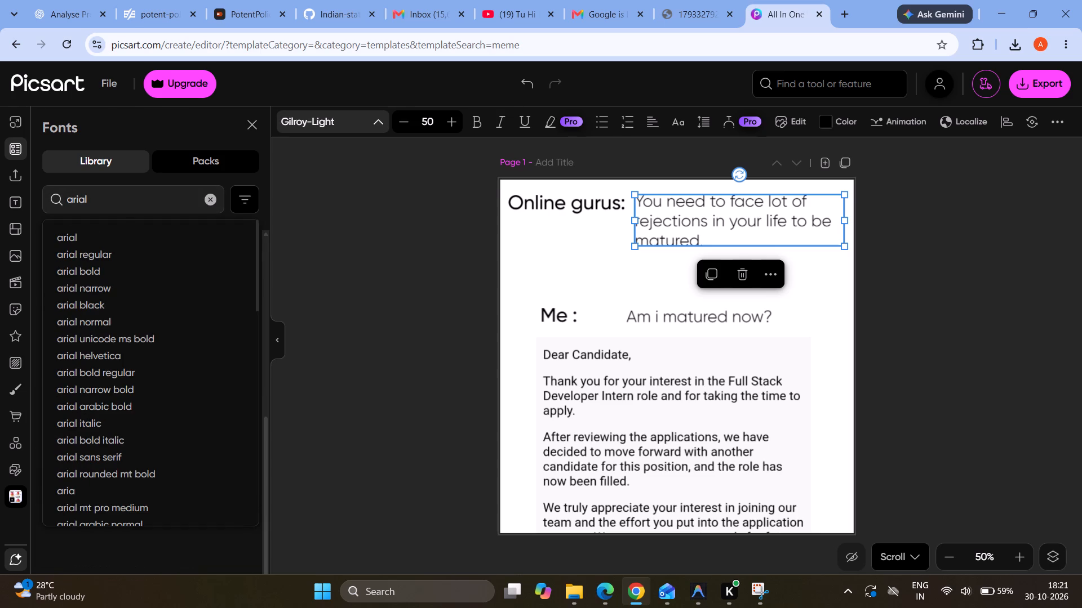
pyautogui.click(89, 239)
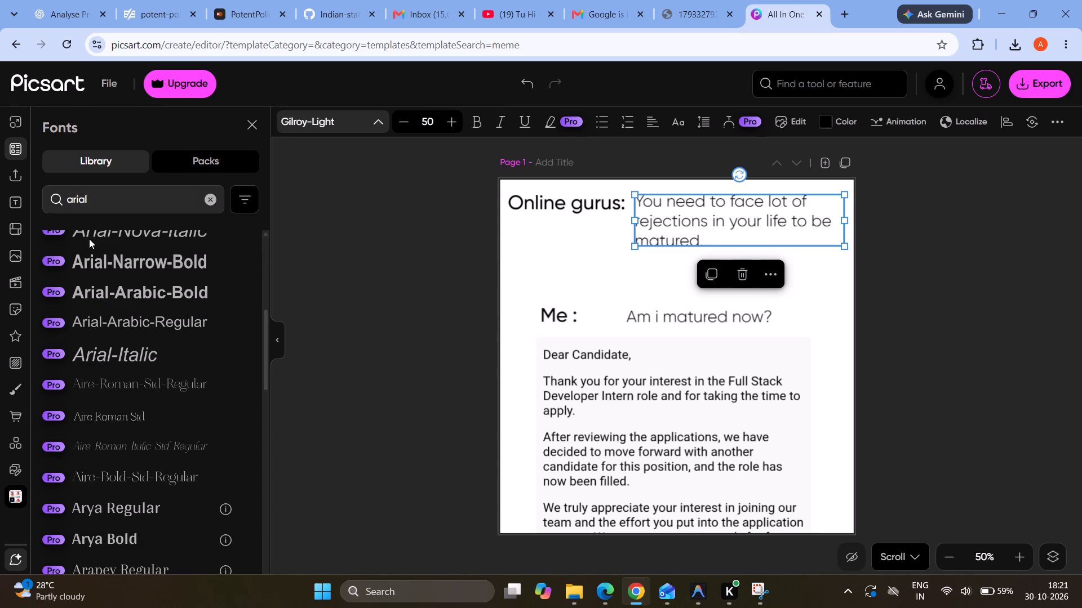
pyautogui.scroll(9, 119, 261)
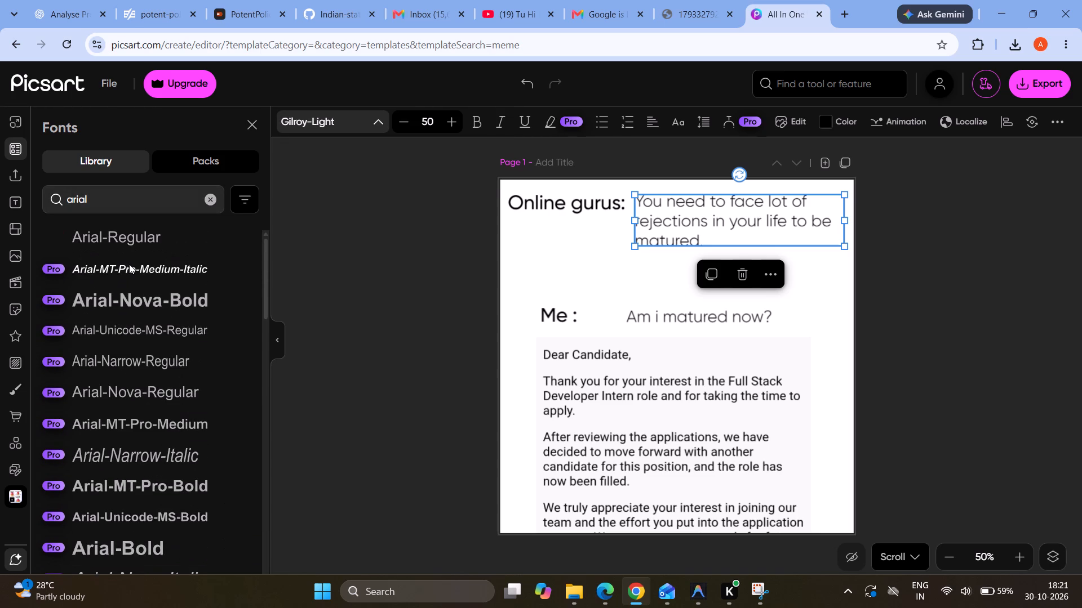
pyautogui.click(121, 239)
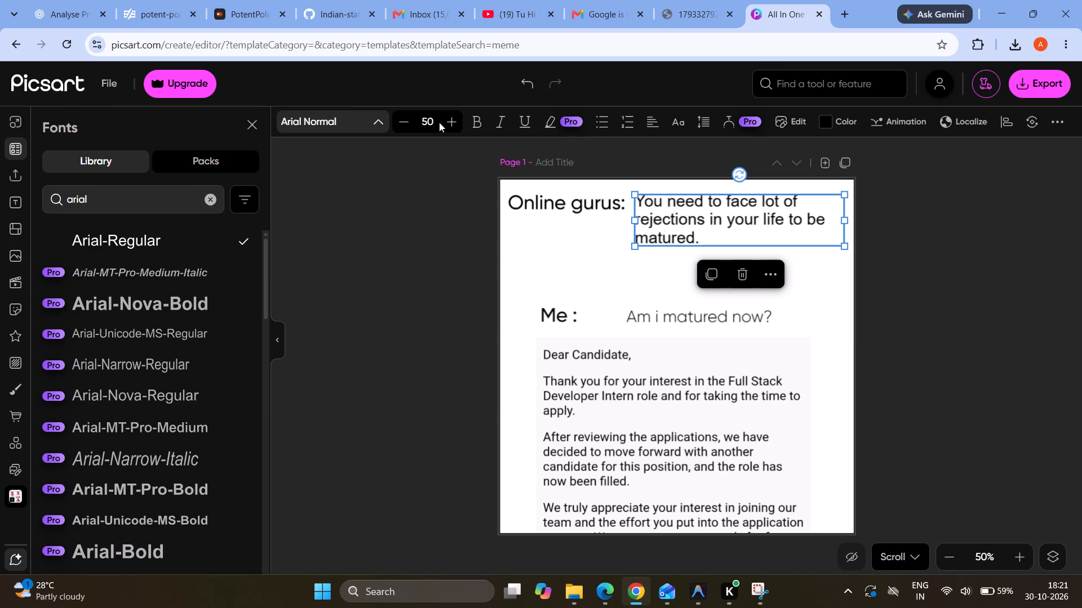
# Set the "Online gurus:" label's font to Arial-Regular.
pyautogui.click(606, 207)
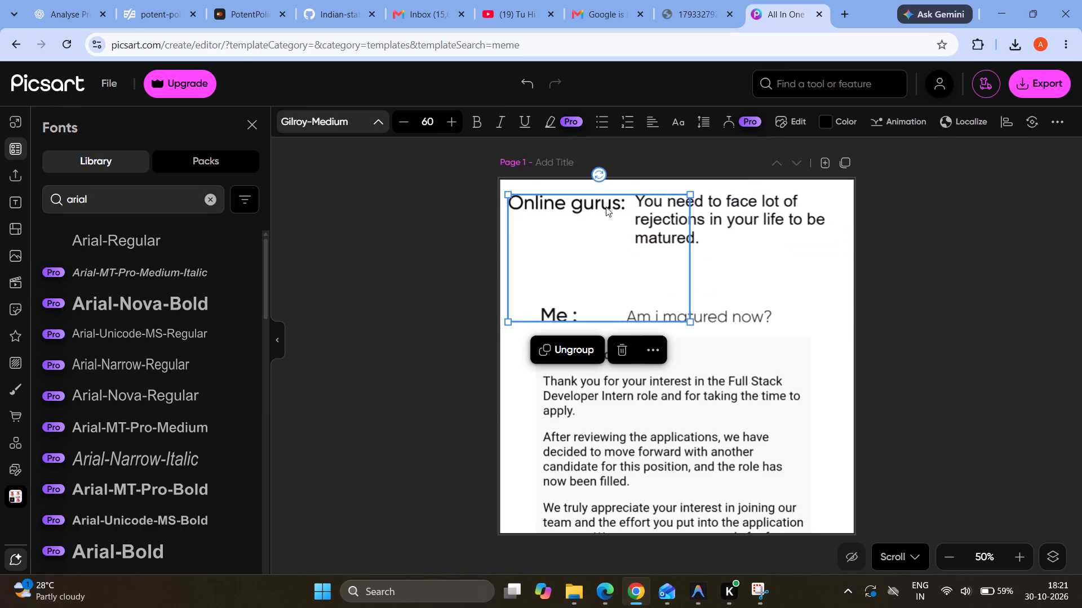
pyautogui.click(606, 207)
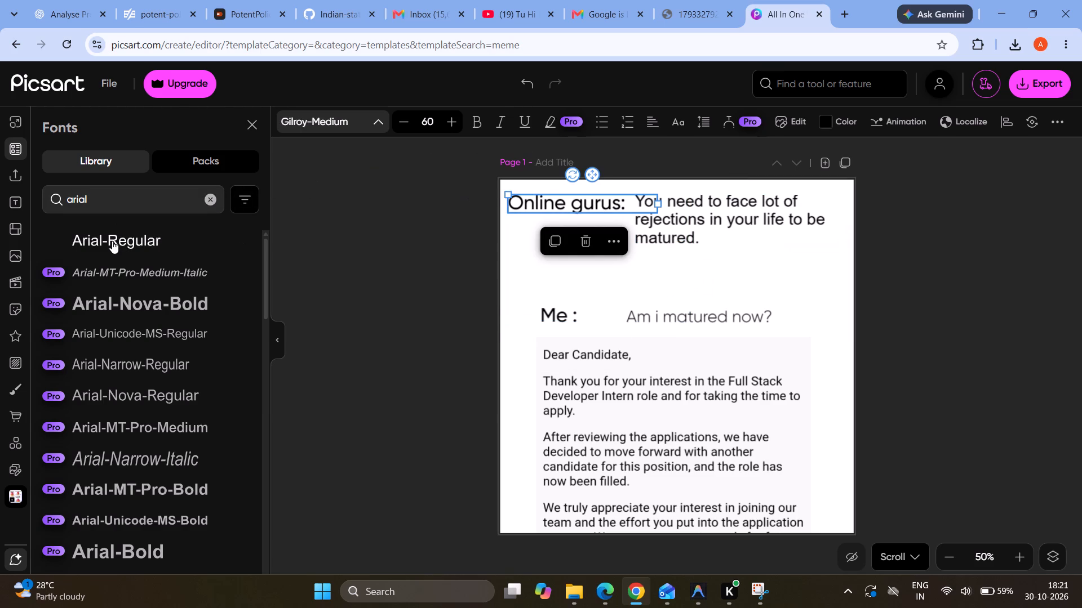
pyautogui.click(112, 241)
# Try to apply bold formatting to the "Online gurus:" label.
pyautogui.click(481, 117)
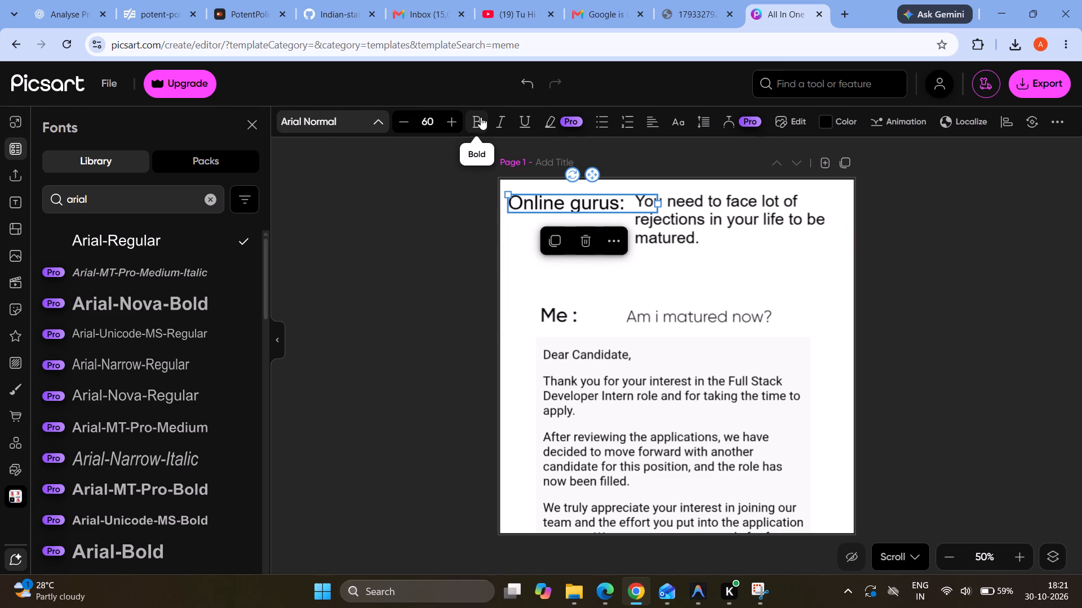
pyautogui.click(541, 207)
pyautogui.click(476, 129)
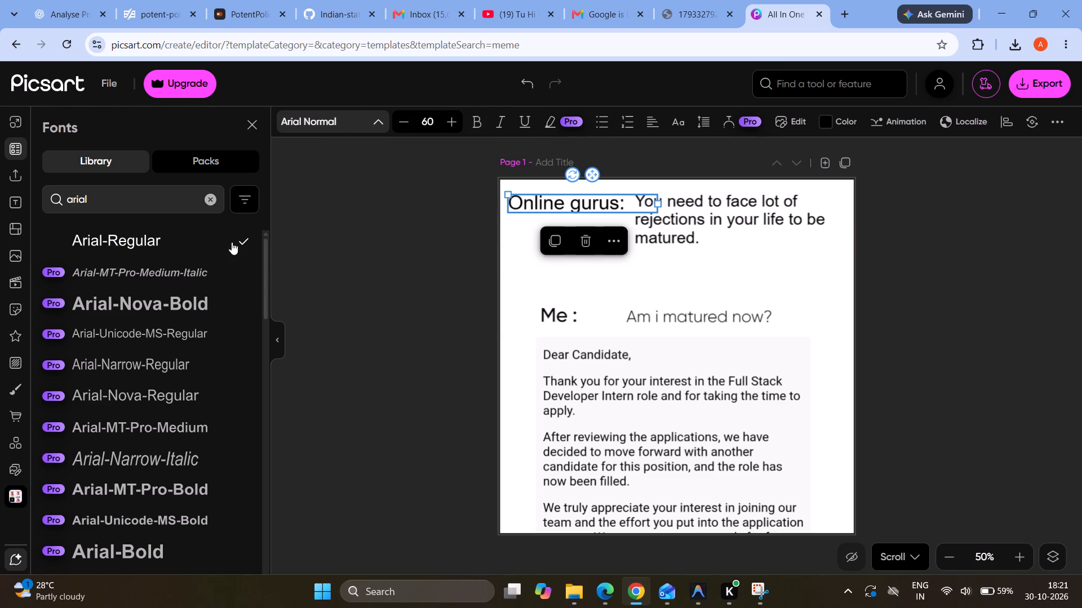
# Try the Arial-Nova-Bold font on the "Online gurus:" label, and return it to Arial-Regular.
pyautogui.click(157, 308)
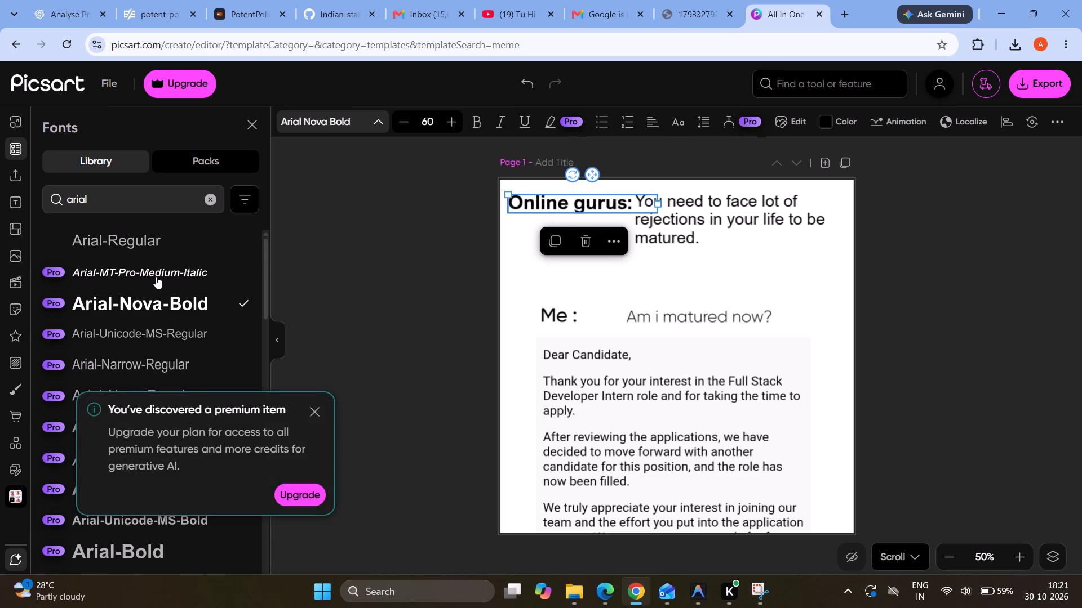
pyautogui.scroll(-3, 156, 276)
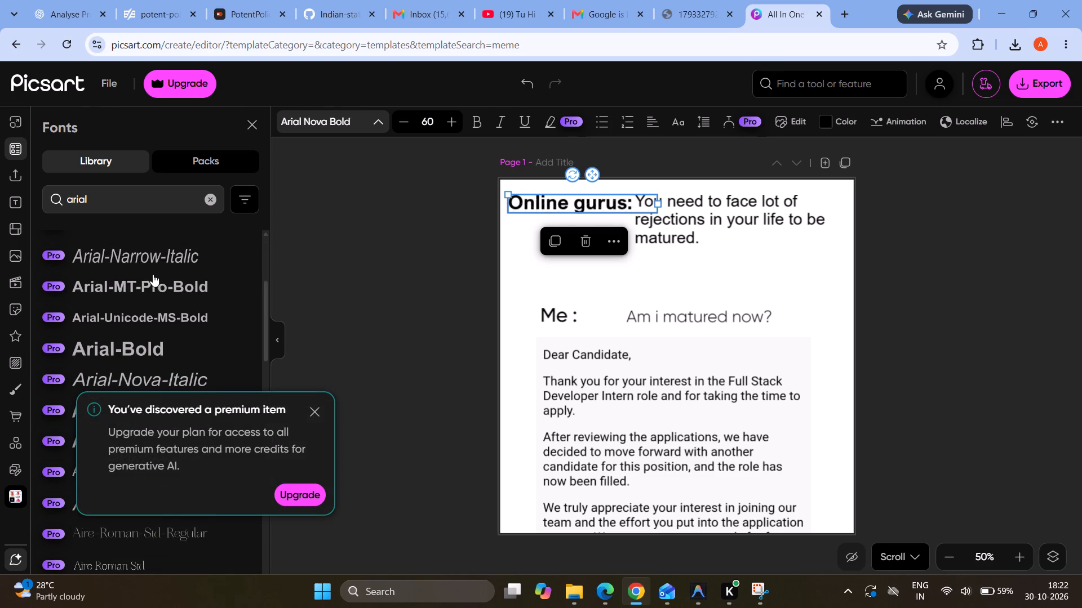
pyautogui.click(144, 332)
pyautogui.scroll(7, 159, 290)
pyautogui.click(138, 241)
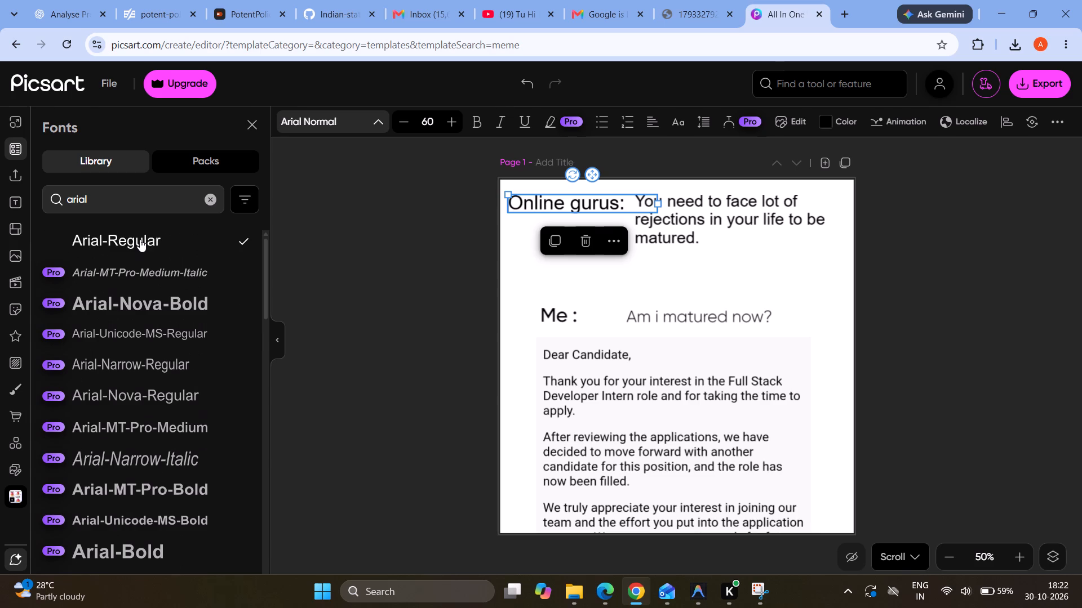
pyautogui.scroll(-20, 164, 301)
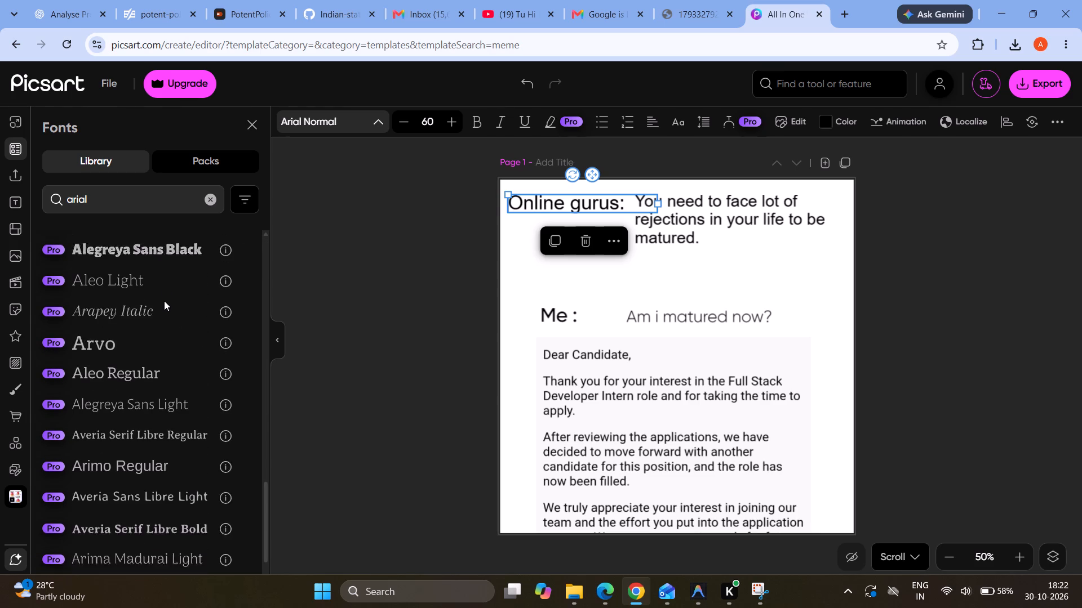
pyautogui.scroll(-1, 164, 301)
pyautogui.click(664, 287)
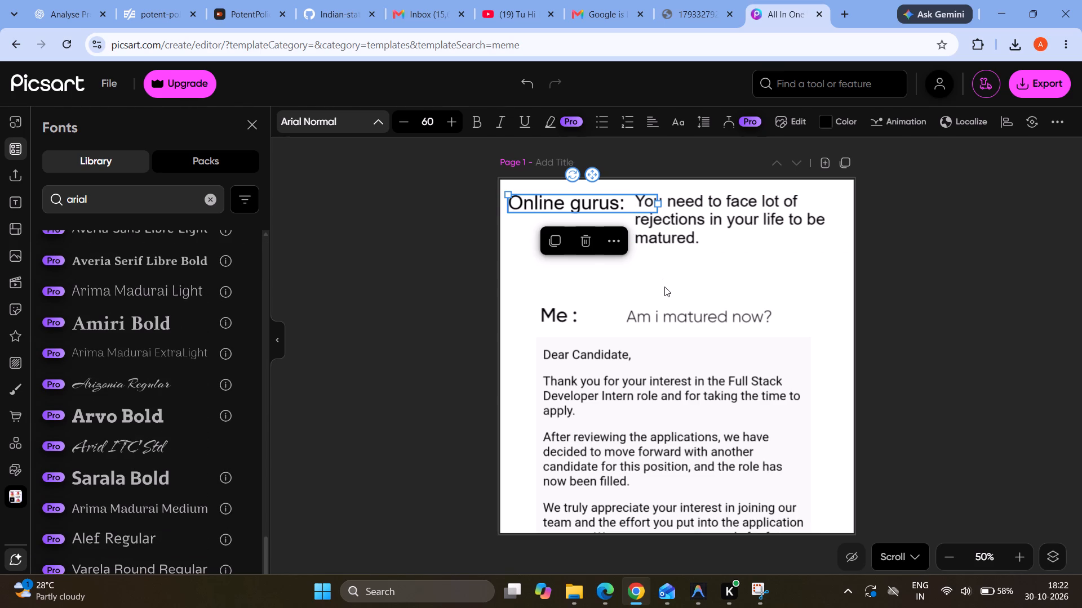
# Search the fonts for "arial" and set the "Am i matured now?" caption to Arial-Regular.
pyautogui.click(663, 239)
pyautogui.click(561, 315)
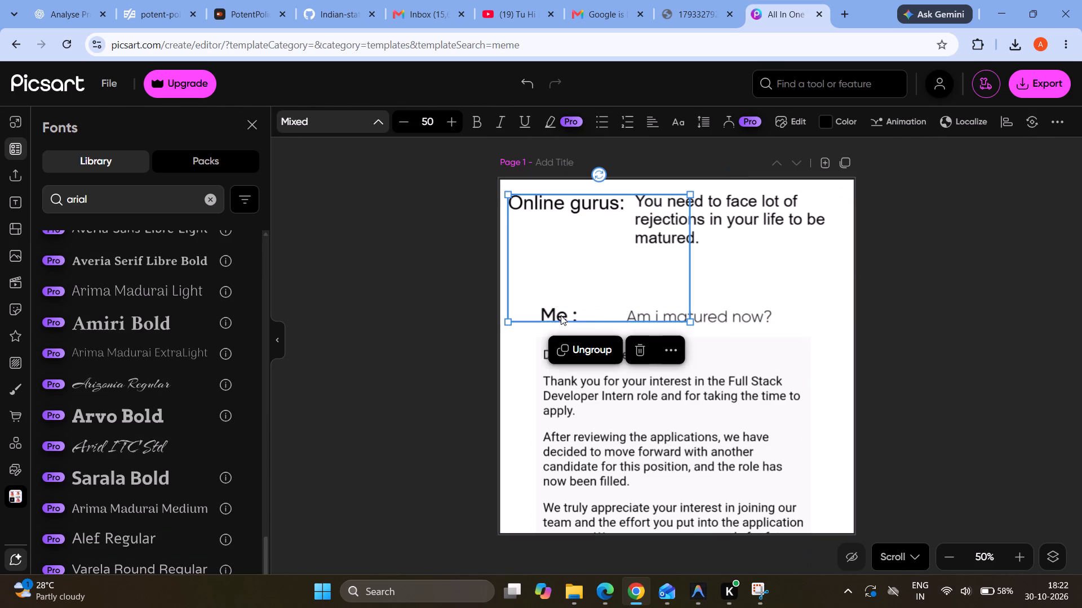
pyautogui.click(726, 310)
pyautogui.click(729, 312)
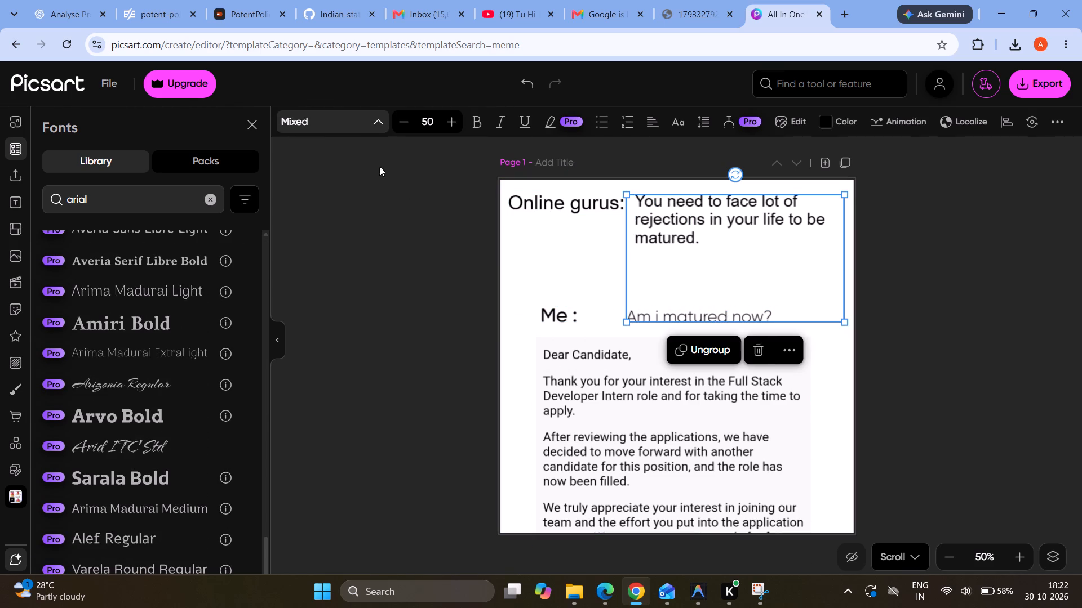
pyautogui.click(354, 124)
pyautogui.click(347, 116)
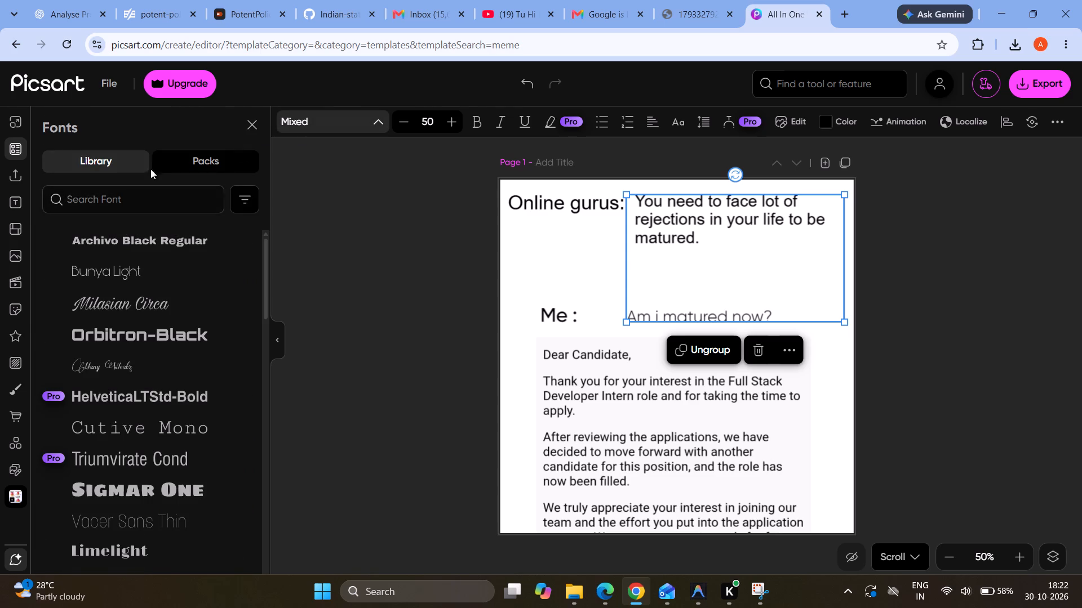
pyautogui.click(159, 199)
pyautogui.click(89, 249)
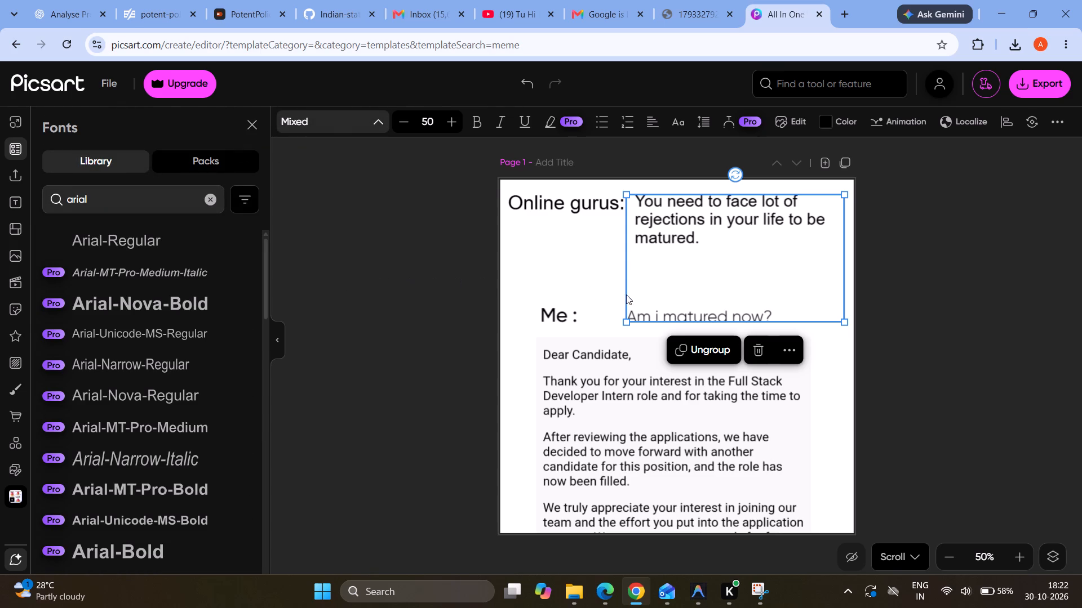
pyautogui.click(666, 304)
pyautogui.doubleClick(667, 314)
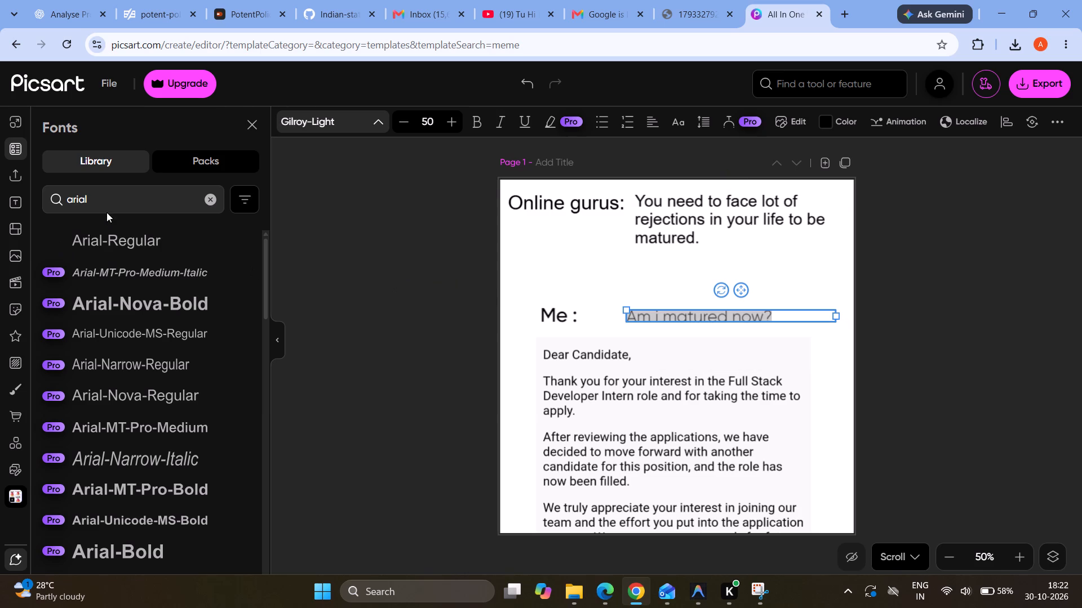
pyautogui.click(106, 243)
pyautogui.click(446, 305)
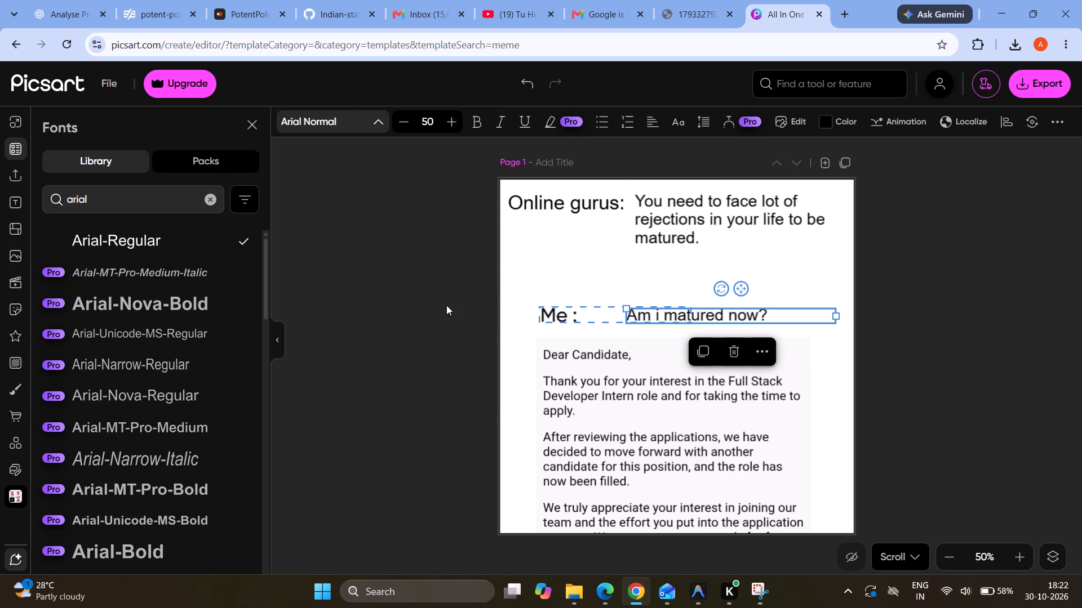
pyautogui.click(938, 351)
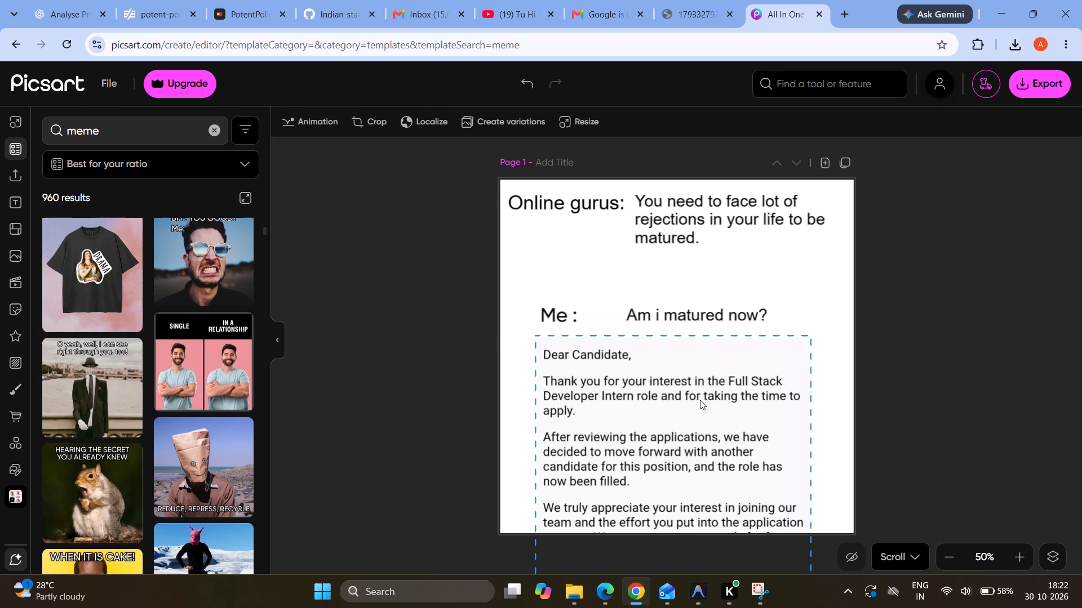
# Reposition the rejection letter image slightly lower, centred horizontally on the page and aligned with the "Me :" label.
pyautogui.moveTo(700, 400); pyautogui.dragTo(660, 401)
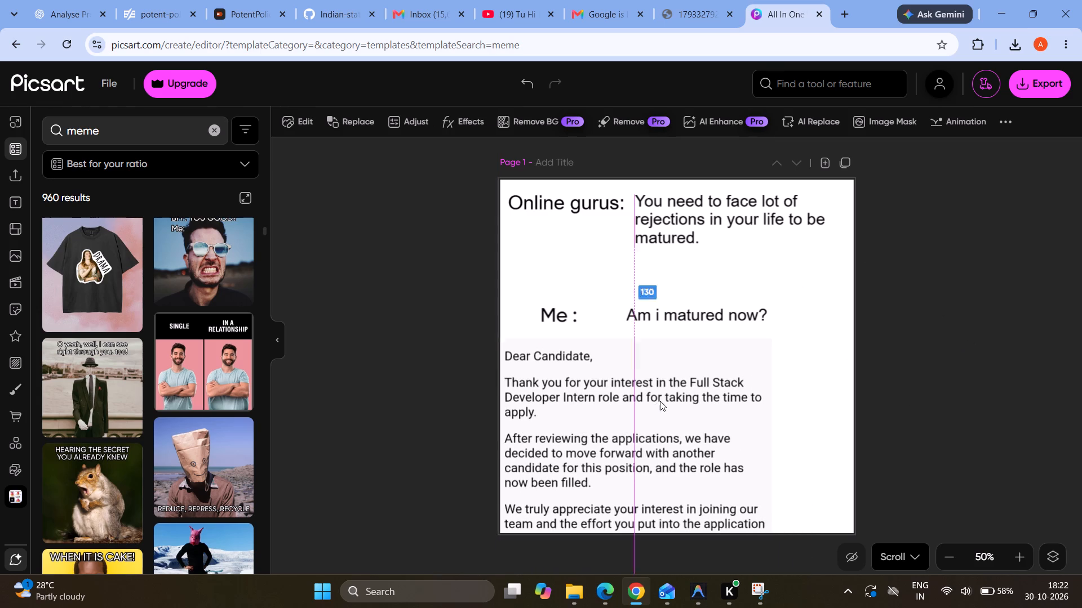
pyautogui.moveTo(660, 401); pyautogui.dragTo(700, 406)
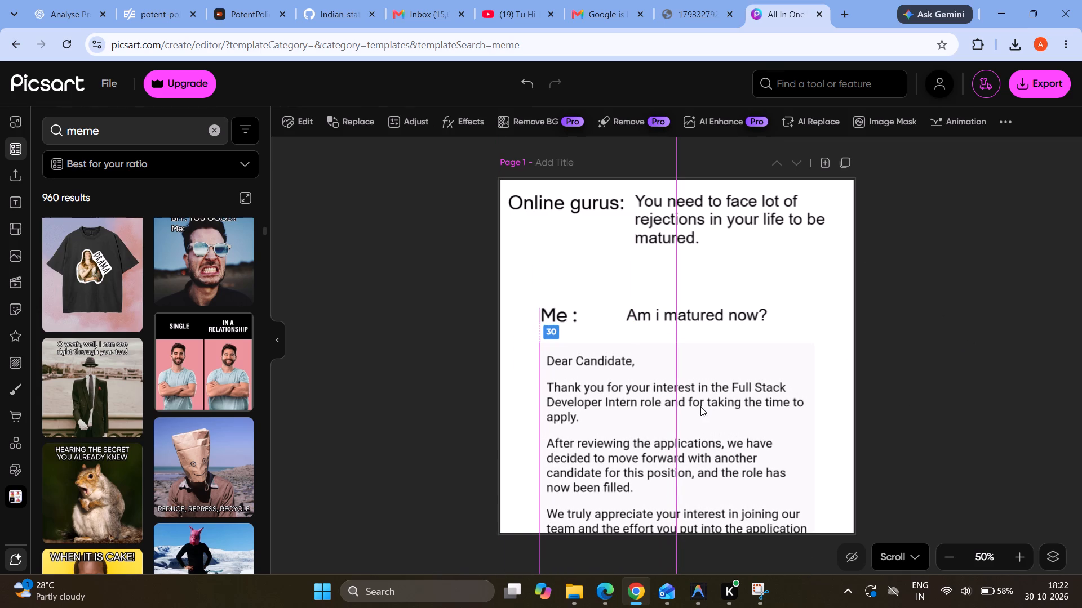
pyautogui.moveTo(700, 406); pyautogui.dragTo(700, 406)
pyautogui.click(877, 389)
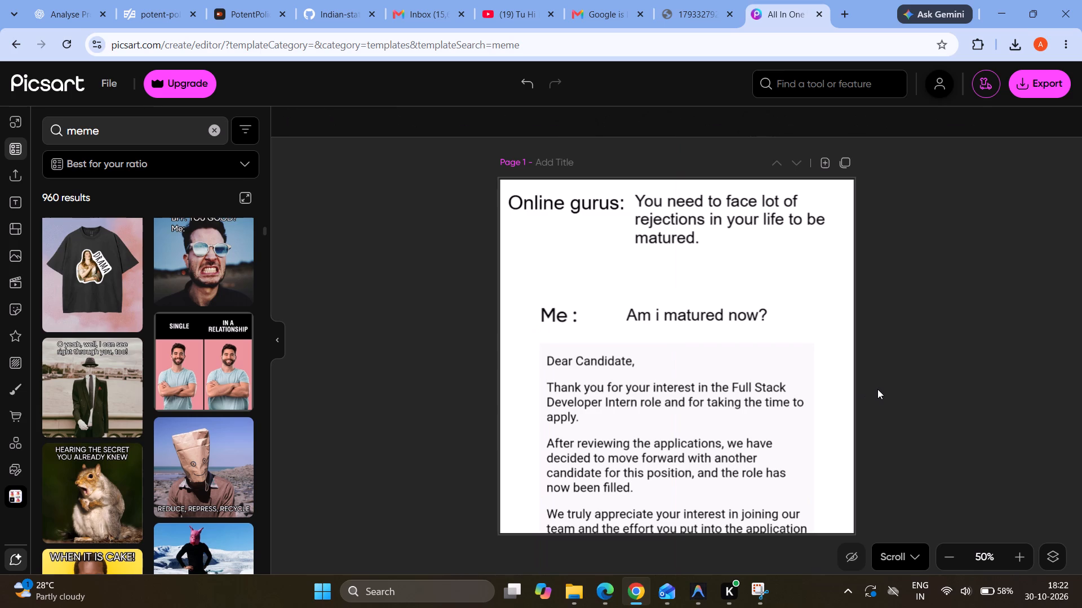
# Search the fonts for "bold" with the "Online gurus:" label selected and browse the bold typefaces.
pyautogui.click(579, 199)
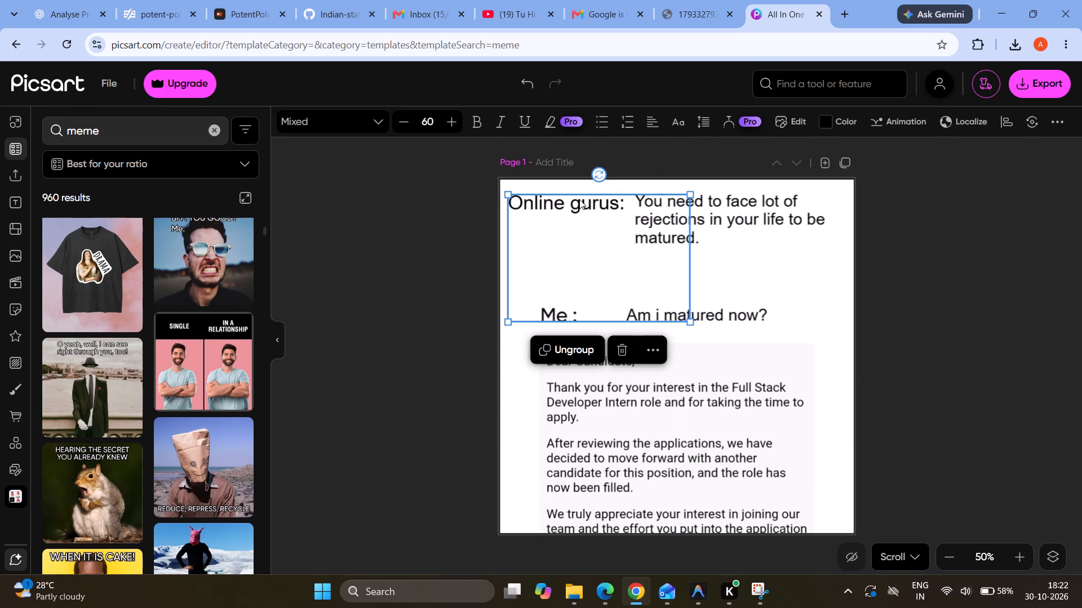
pyautogui.click(566, 199)
pyautogui.click(353, 127)
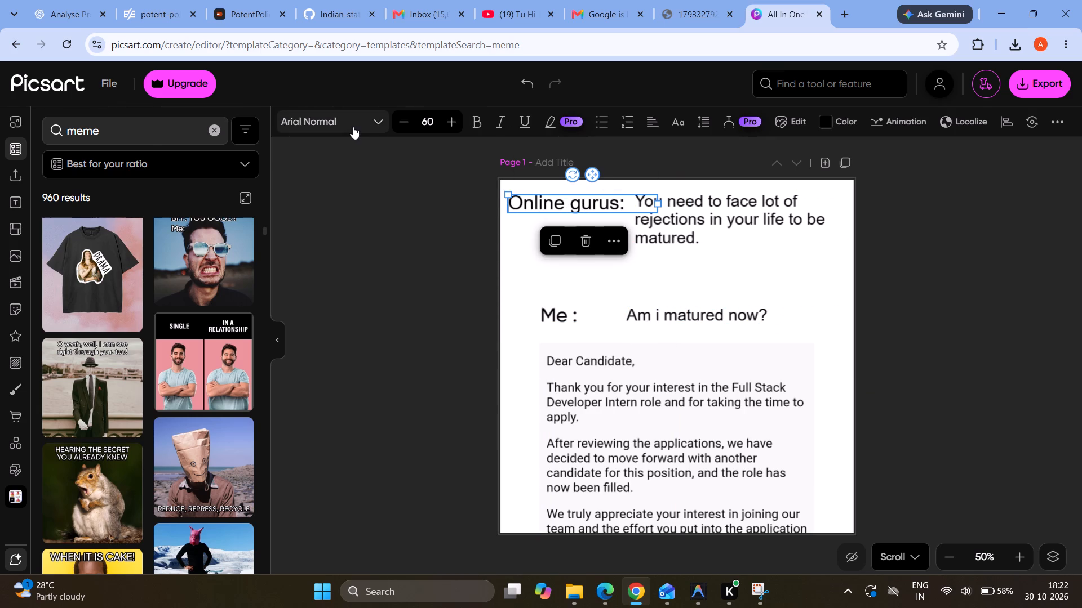
pyautogui.click(167, 199)
pyautogui.write('bold')
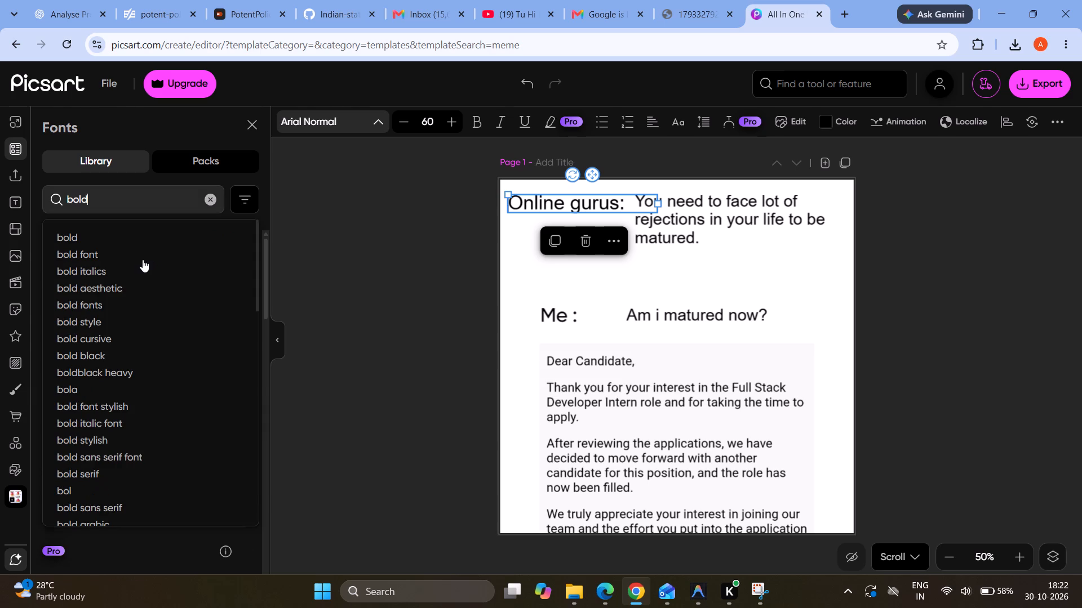
pyautogui.click(73, 240)
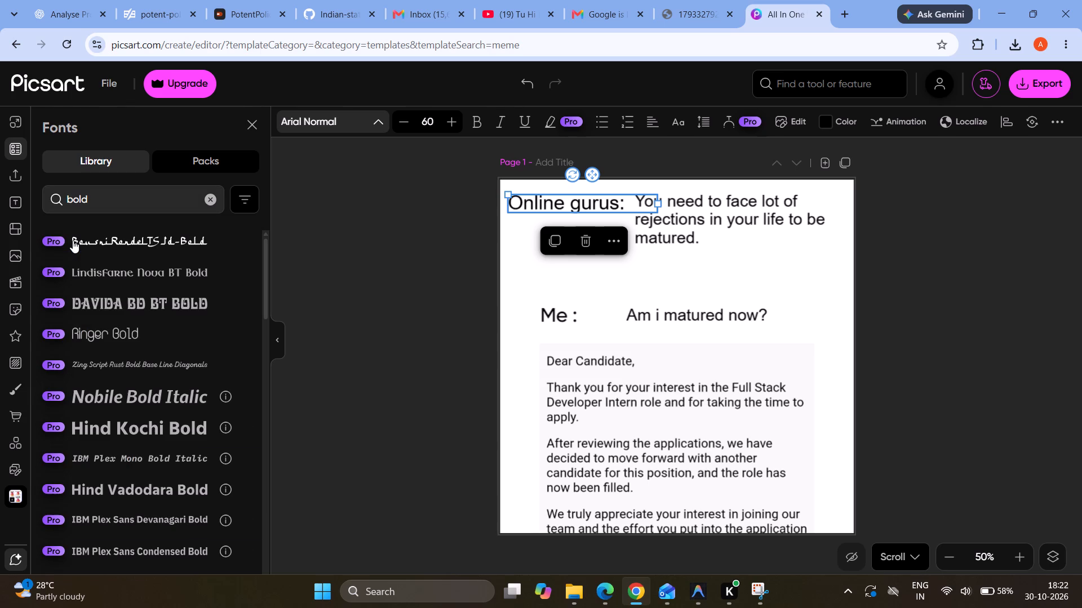
pyautogui.scroll(3, 172, 293)
pyautogui.scroll(-11, 172, 292)
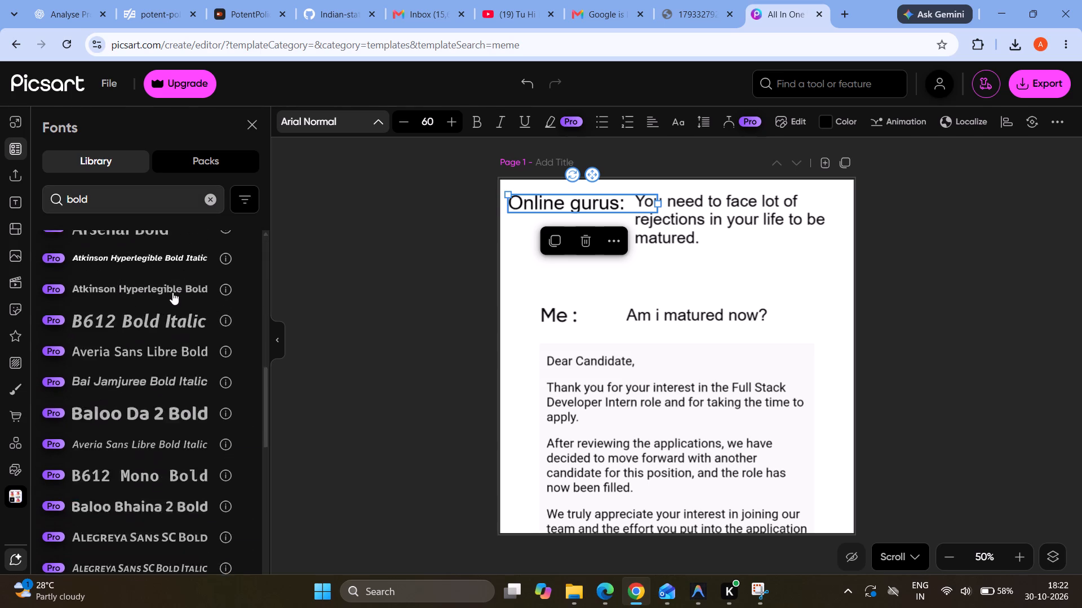
pyautogui.scroll(-8, 172, 292)
pyautogui.click(411, 285)
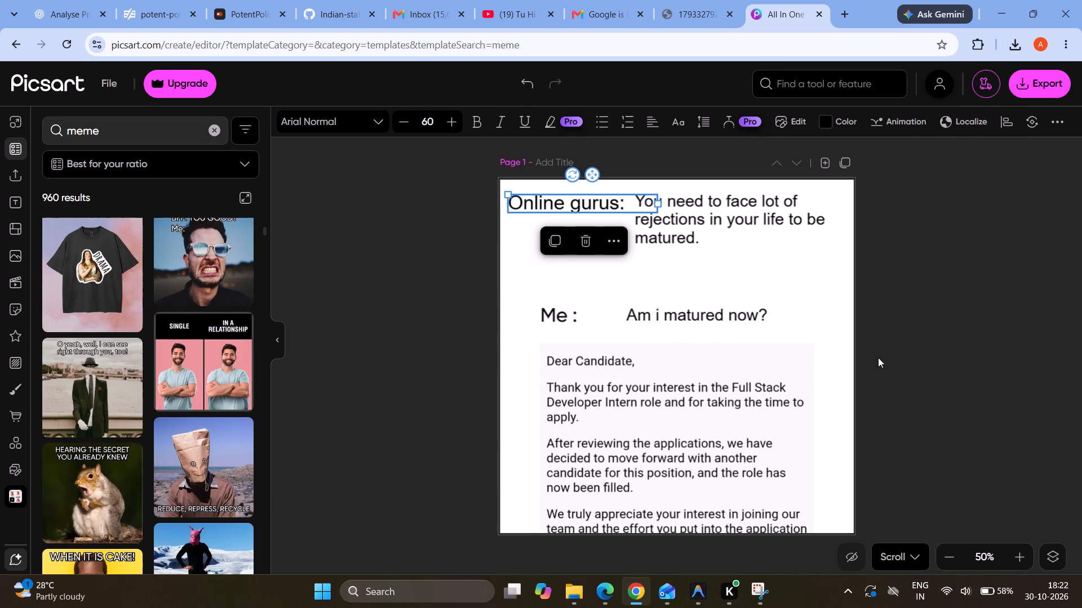
pyautogui.click(880, 357)
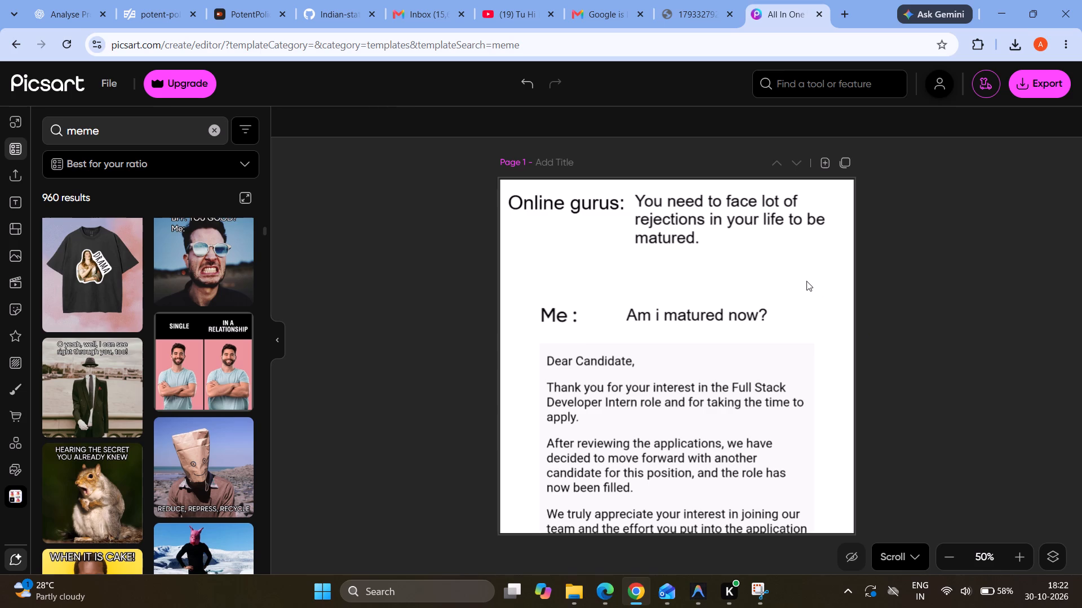
# Group the "Me :" label with the "Am i matured now?" caption and move them up closer to the rejections caption.
pyautogui.click(673, 312)
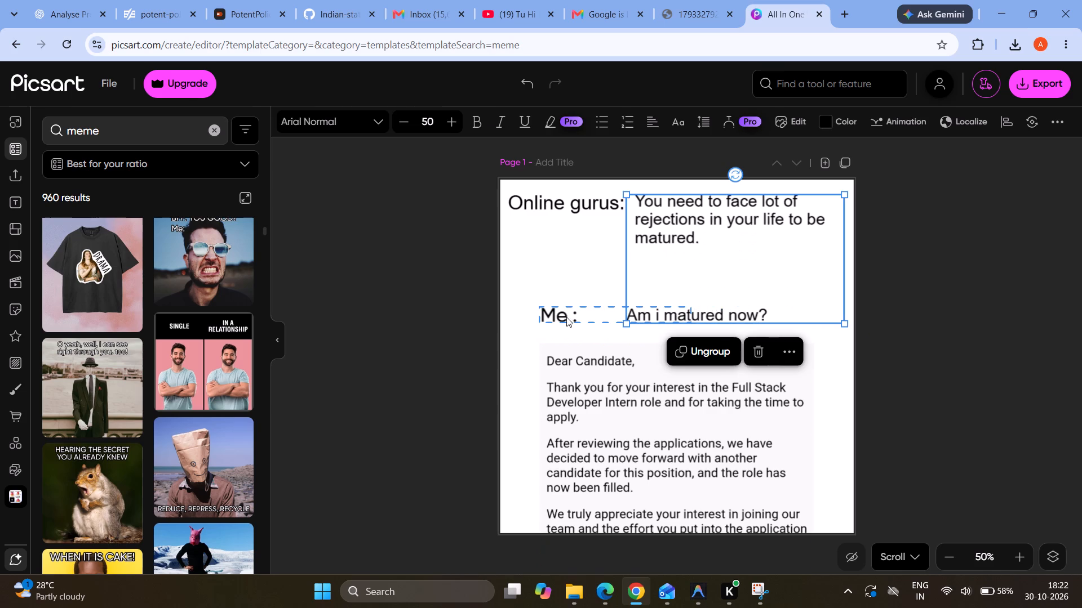
pyautogui.click(719, 316)
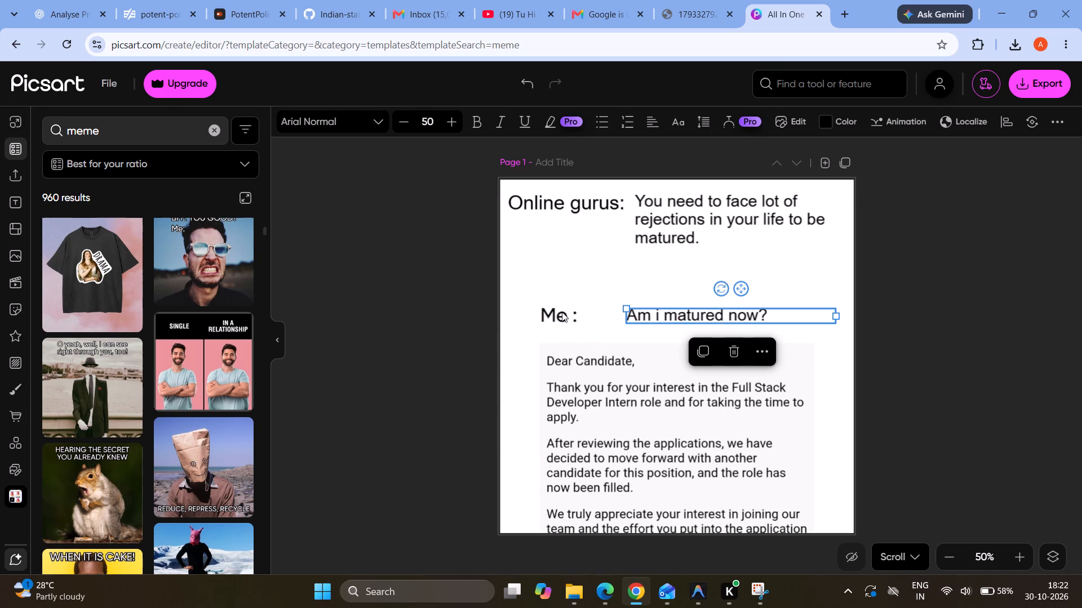
pyautogui.keyDown('shift'); pyautogui.click(559, 312); pyautogui.keyUp('shift')
pyautogui.keyDown('shift'); pyautogui.click(549, 320); pyautogui.keyUp('shift')
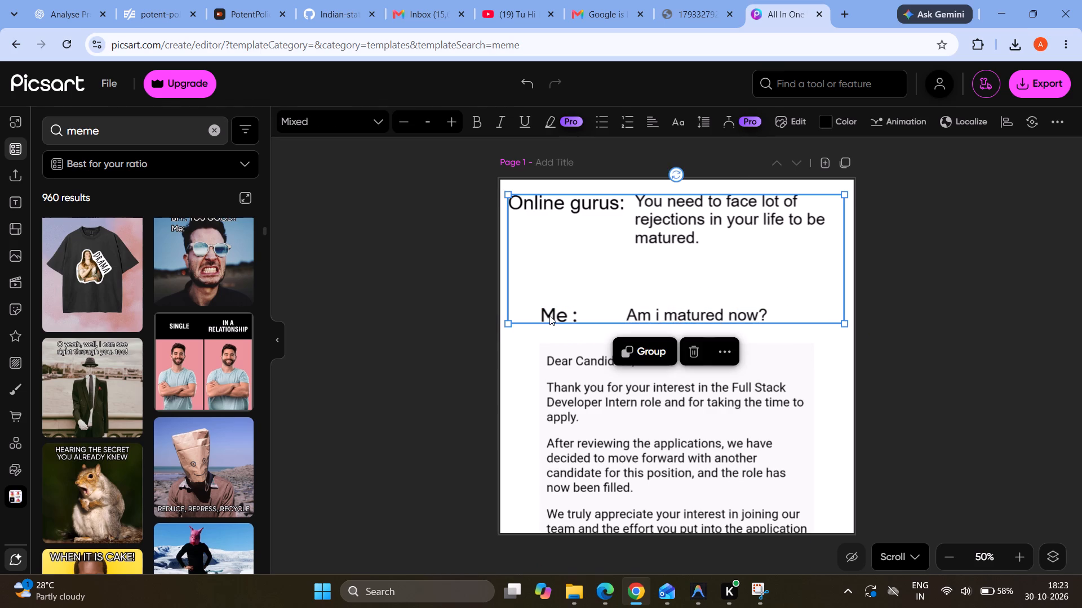
pyautogui.doubleClick(549, 315)
pyautogui.keyDown('shift'); pyautogui.click(735, 317); pyautogui.keyUp('shift')
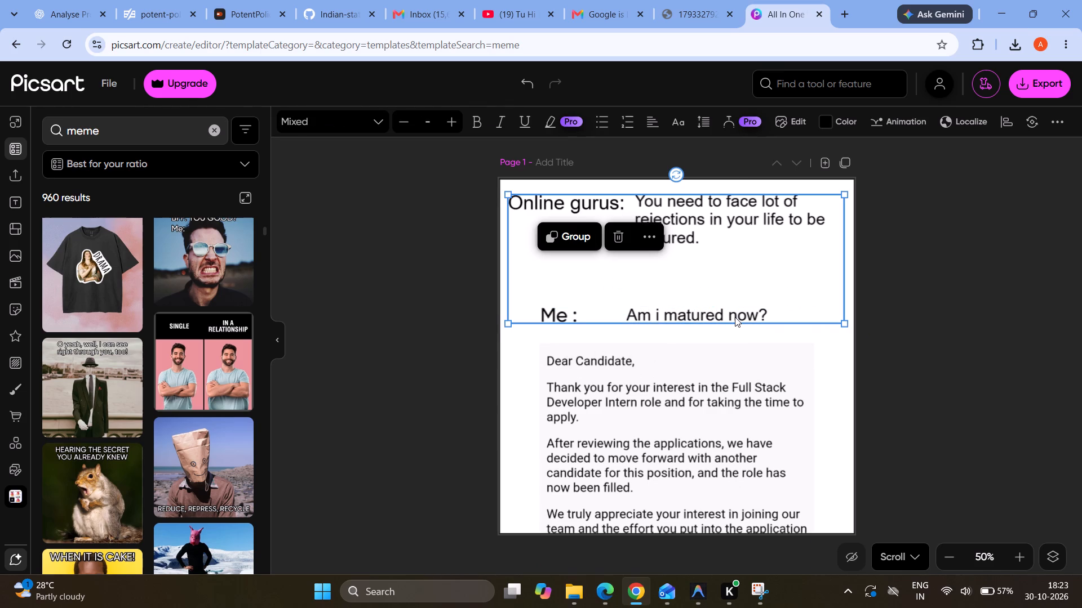
pyautogui.doubleClick(649, 344)
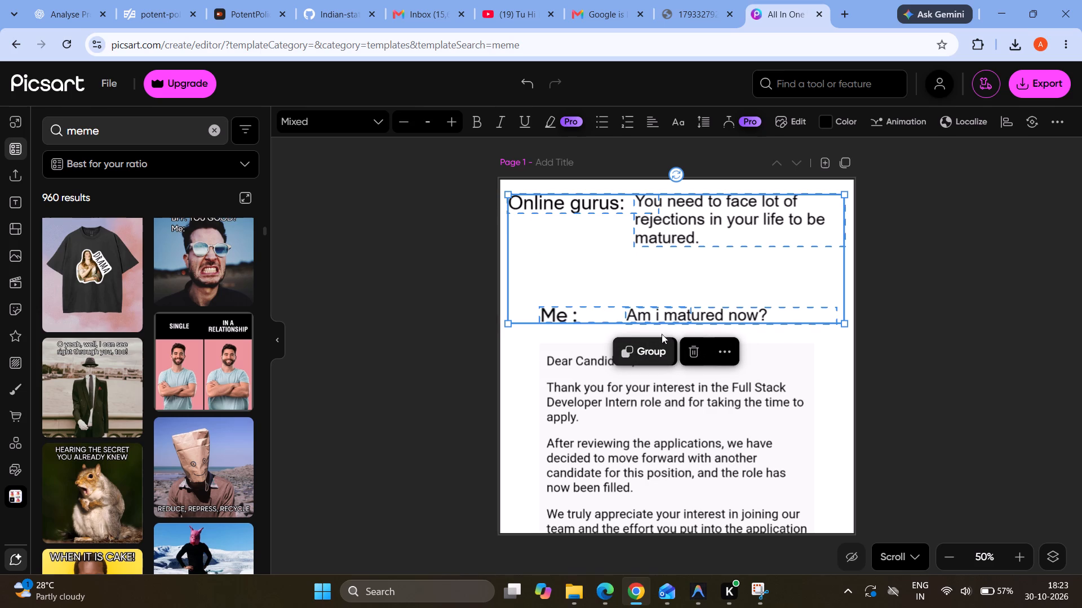
pyautogui.click(653, 325)
pyautogui.click(653, 318)
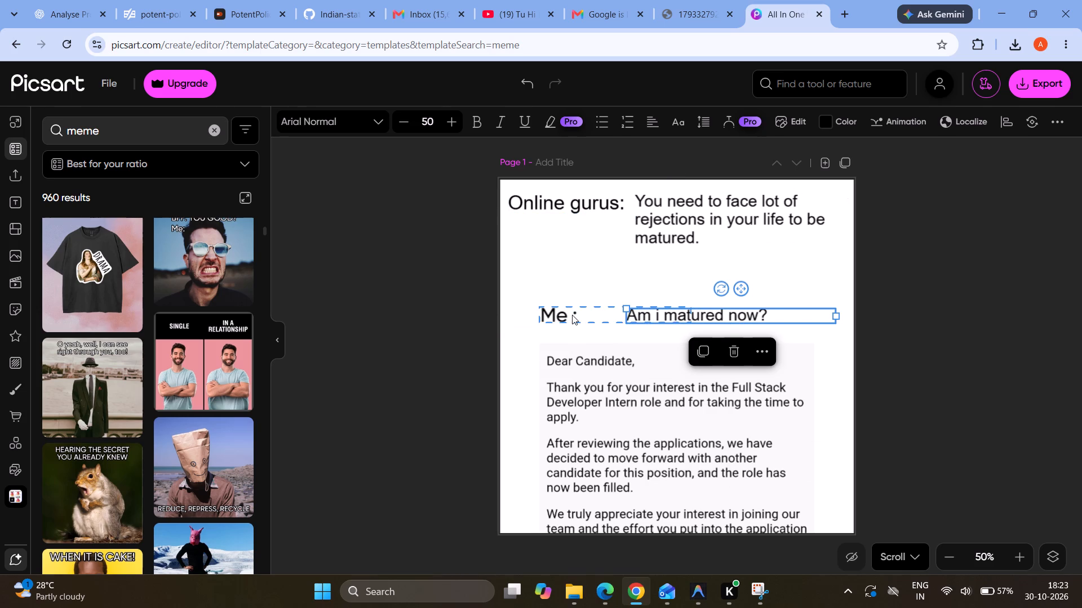
pyautogui.keyDown('shift'); pyautogui.click(572, 315); pyautogui.keyUp('shift')
pyautogui.click(646, 349)
pyautogui.moveTo(662, 317); pyautogui.dragTo(661, 315)
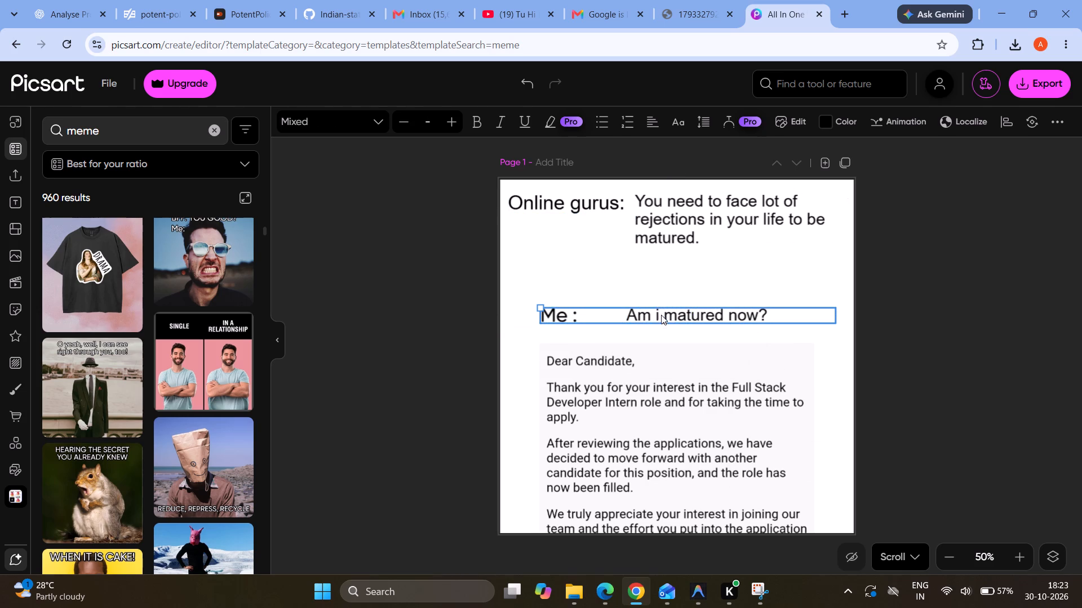
pyautogui.moveTo(661, 315); pyautogui.dragTo(661, 281)
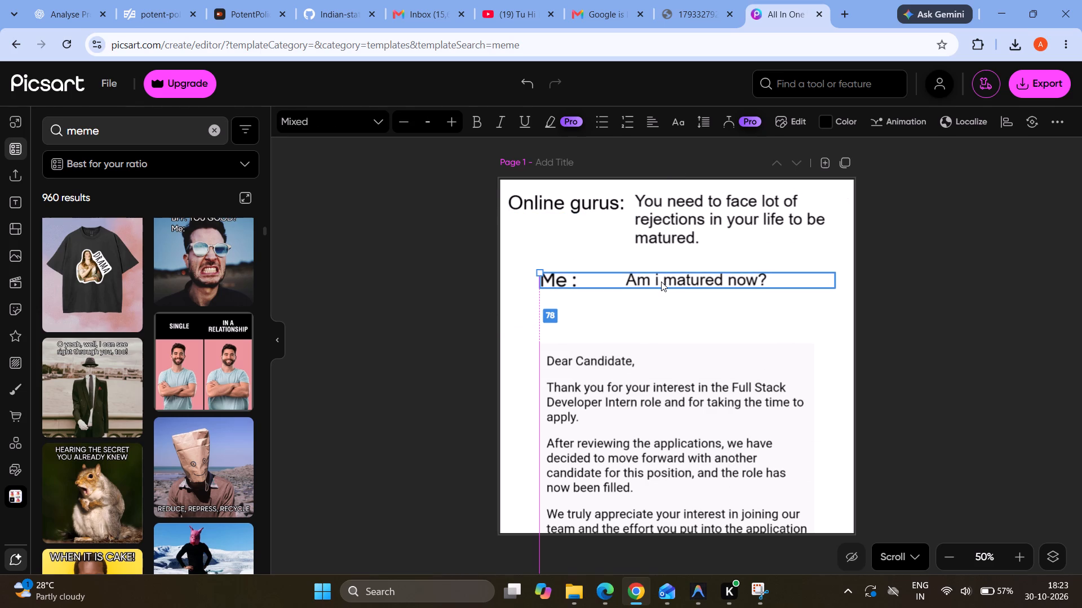
pyautogui.moveTo(661, 281); pyautogui.dragTo(662, 291)
pyautogui.click(881, 345)
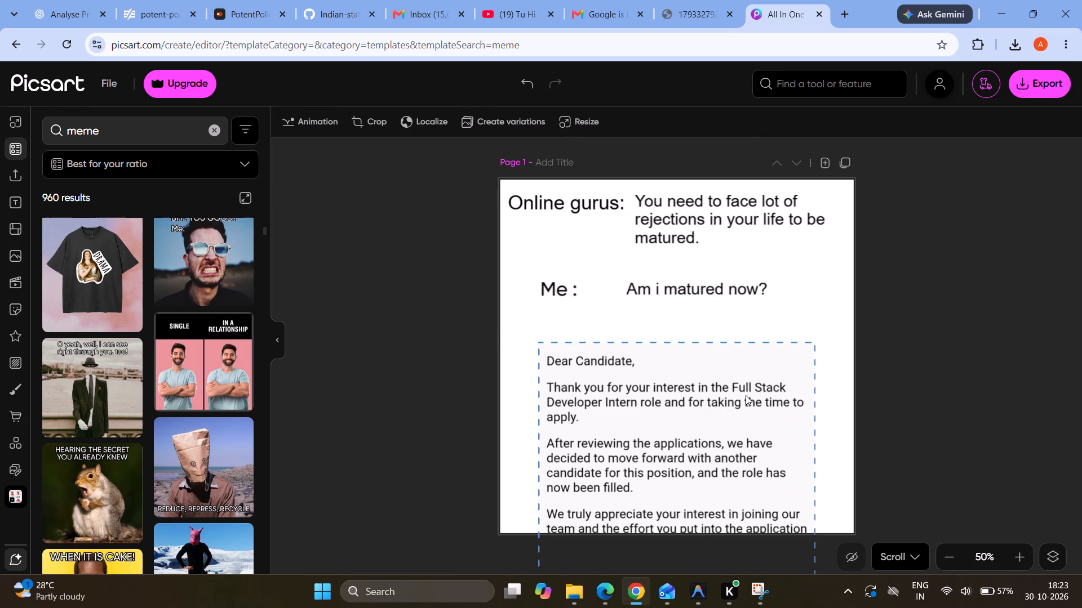
# Move the rejection letter image up to sit just below the "Me : Am i matured now?" line.
pyautogui.click(731, 374)
pyautogui.moveTo(687, 359); pyautogui.dragTo(682, 333)
pyautogui.click(879, 373)
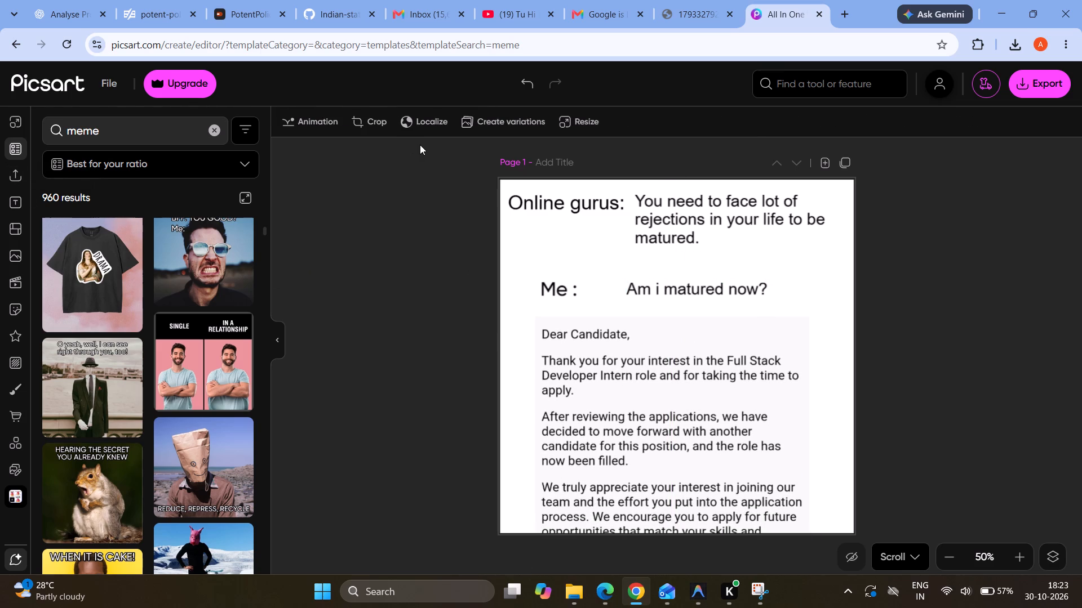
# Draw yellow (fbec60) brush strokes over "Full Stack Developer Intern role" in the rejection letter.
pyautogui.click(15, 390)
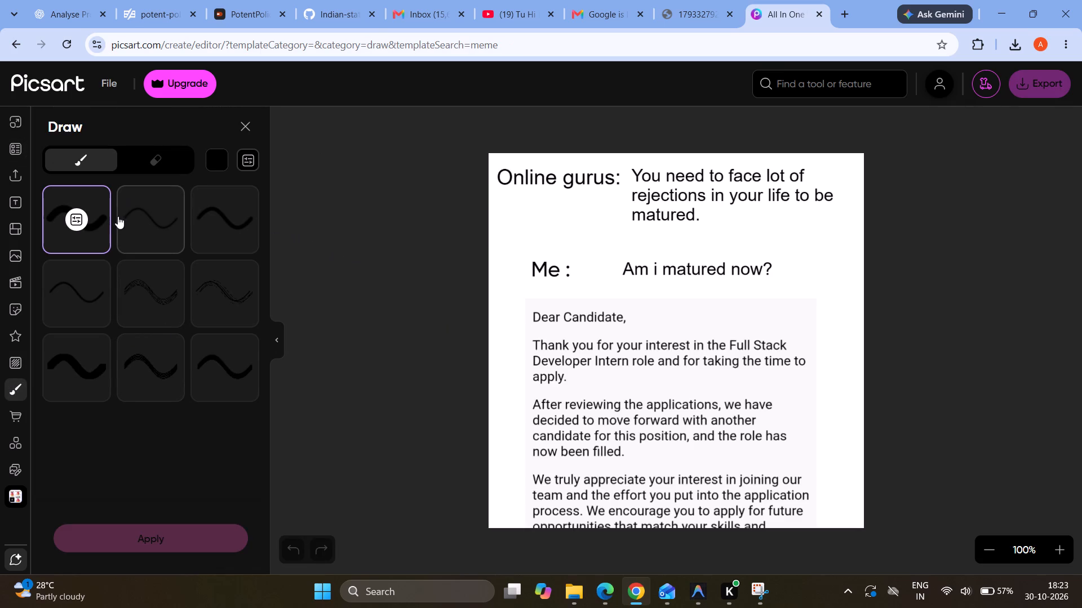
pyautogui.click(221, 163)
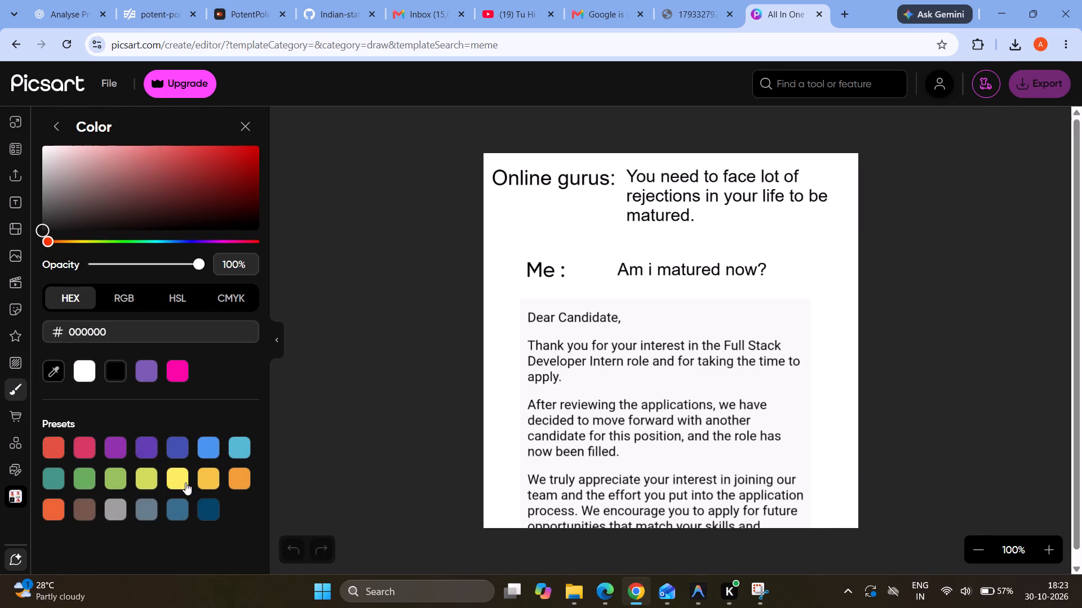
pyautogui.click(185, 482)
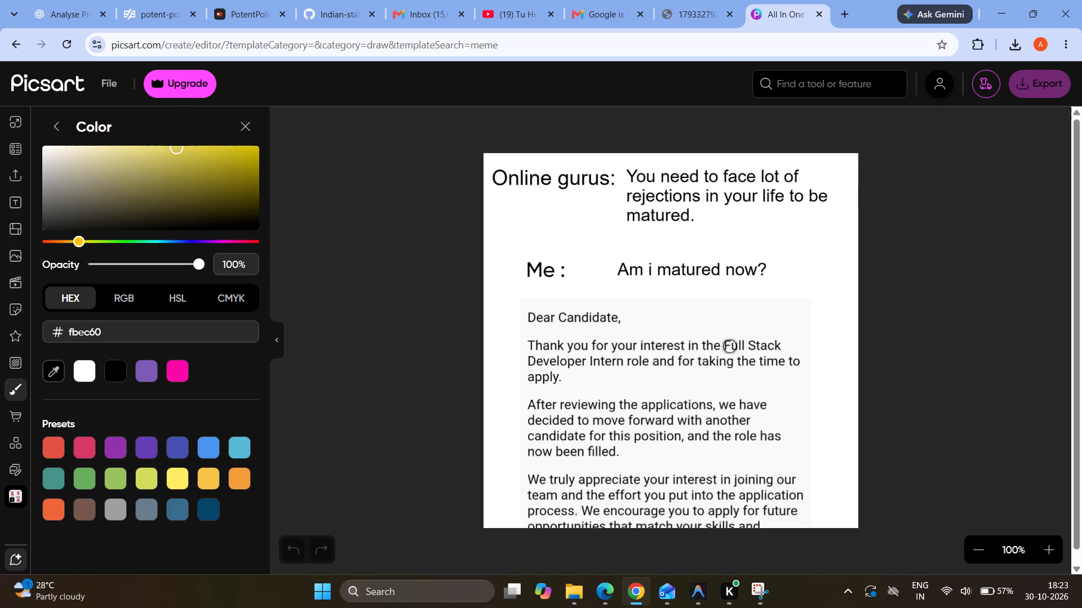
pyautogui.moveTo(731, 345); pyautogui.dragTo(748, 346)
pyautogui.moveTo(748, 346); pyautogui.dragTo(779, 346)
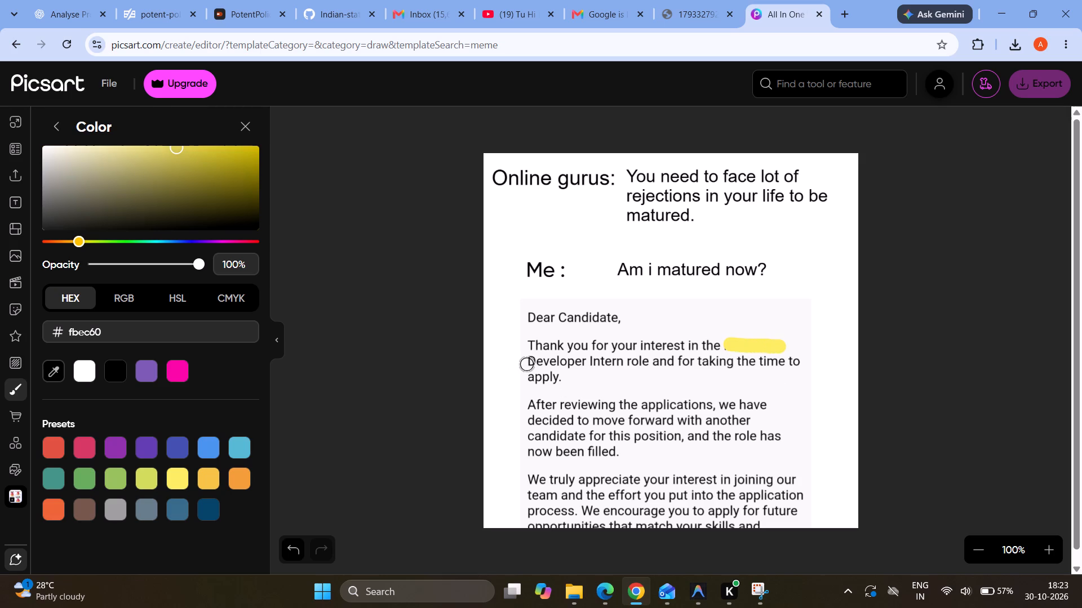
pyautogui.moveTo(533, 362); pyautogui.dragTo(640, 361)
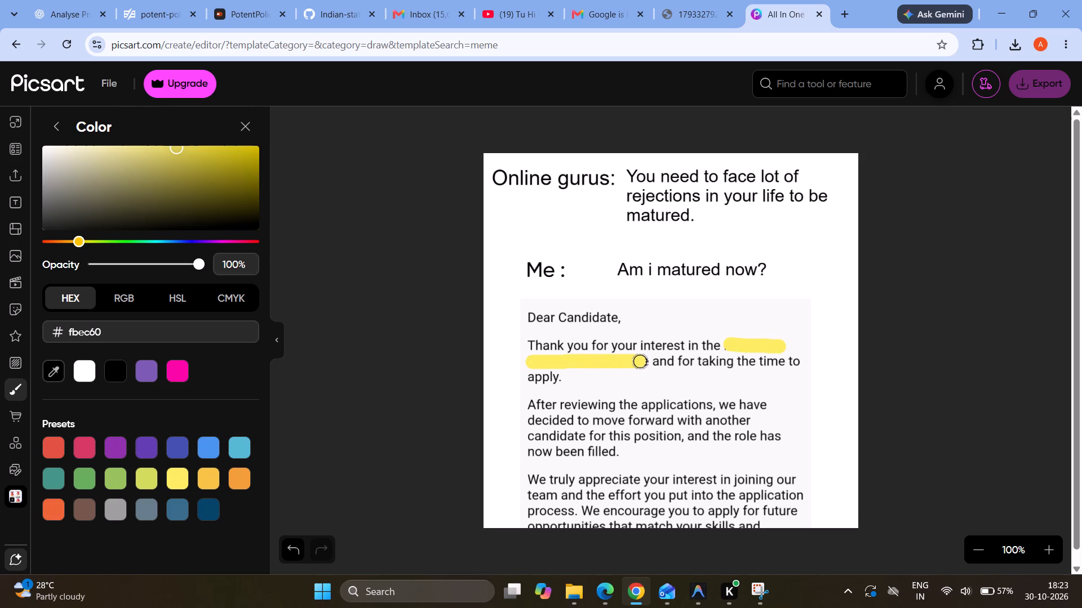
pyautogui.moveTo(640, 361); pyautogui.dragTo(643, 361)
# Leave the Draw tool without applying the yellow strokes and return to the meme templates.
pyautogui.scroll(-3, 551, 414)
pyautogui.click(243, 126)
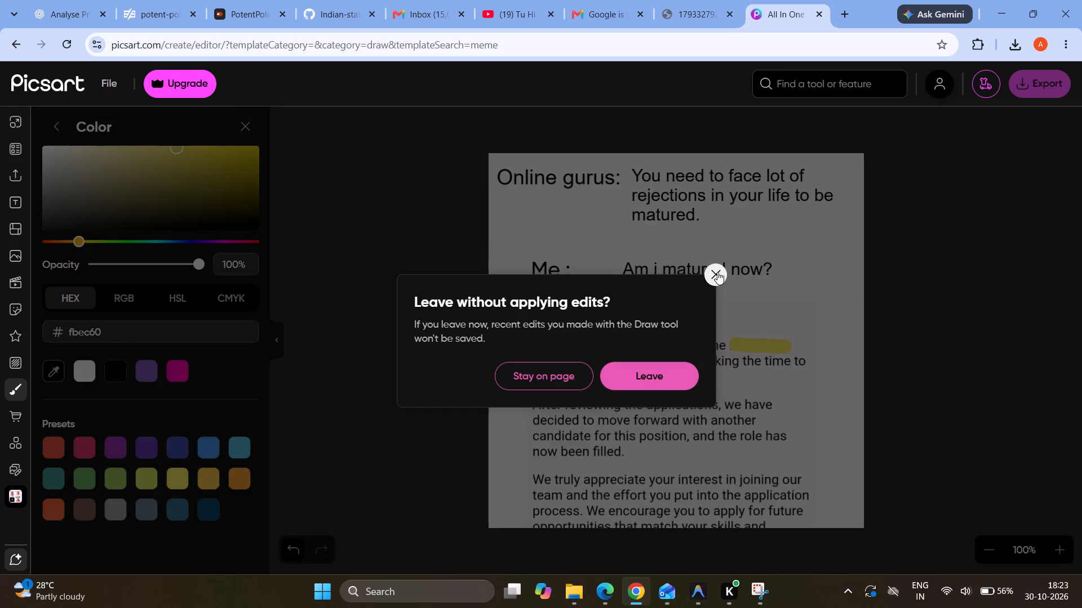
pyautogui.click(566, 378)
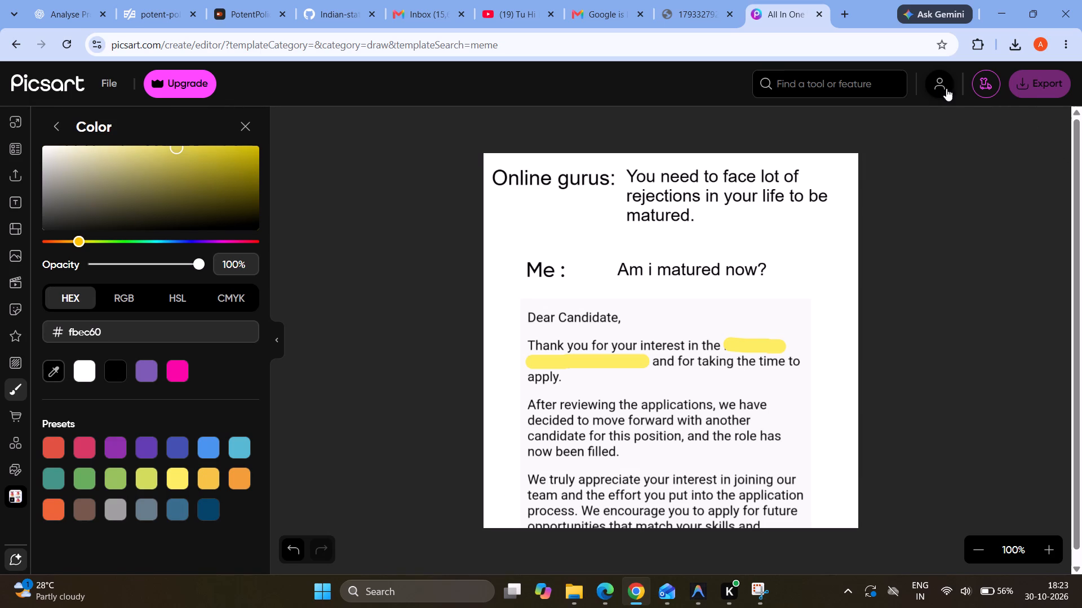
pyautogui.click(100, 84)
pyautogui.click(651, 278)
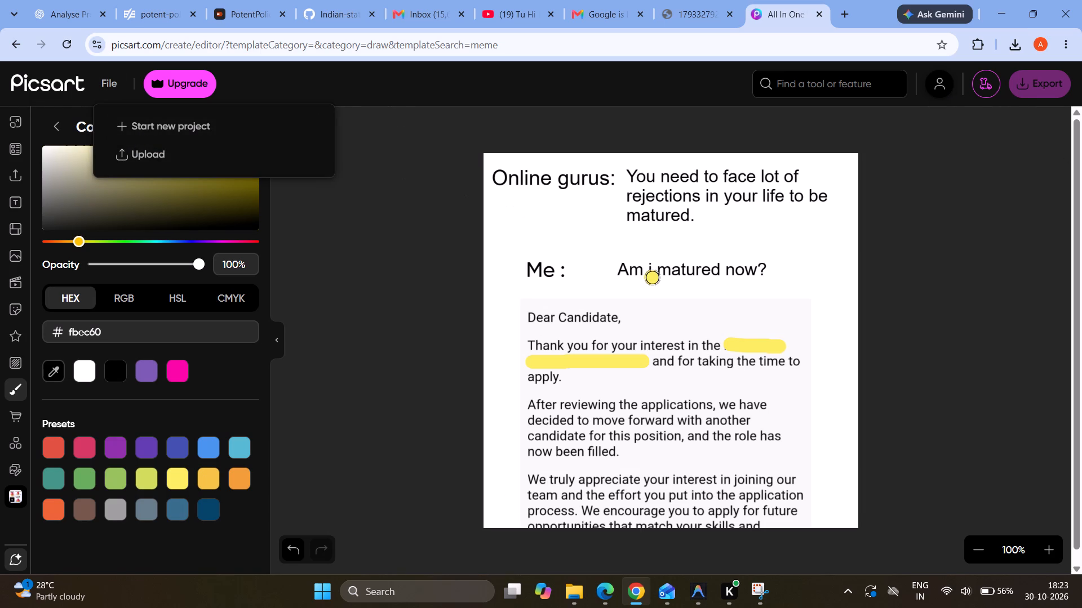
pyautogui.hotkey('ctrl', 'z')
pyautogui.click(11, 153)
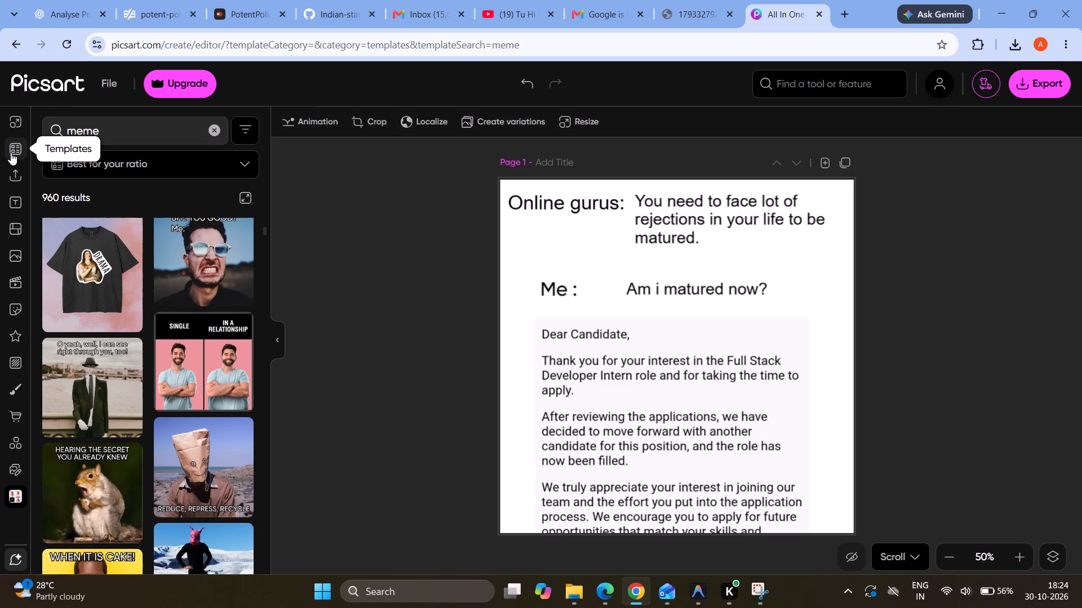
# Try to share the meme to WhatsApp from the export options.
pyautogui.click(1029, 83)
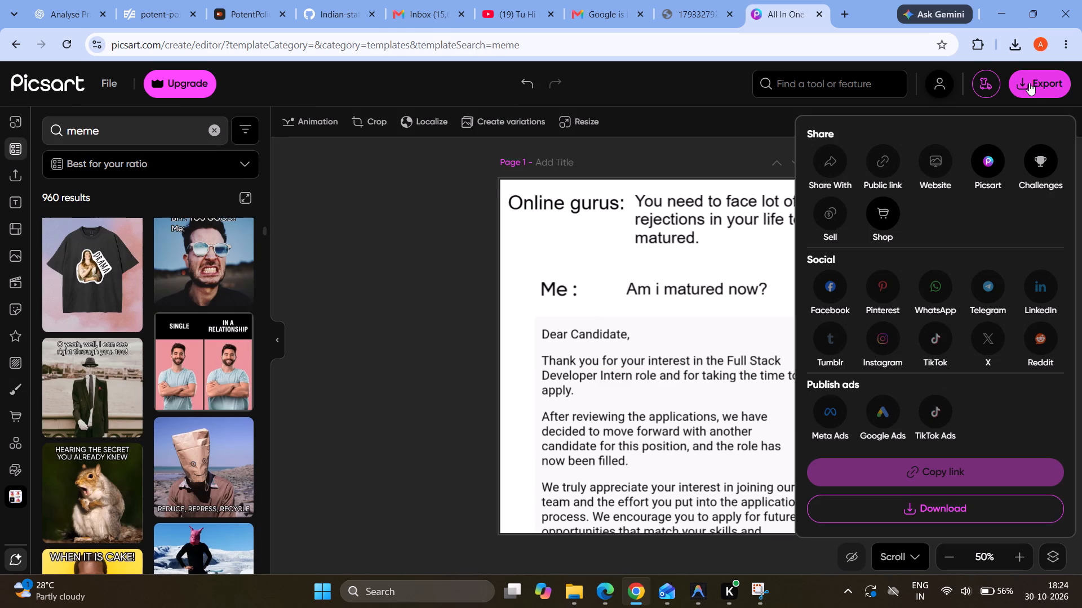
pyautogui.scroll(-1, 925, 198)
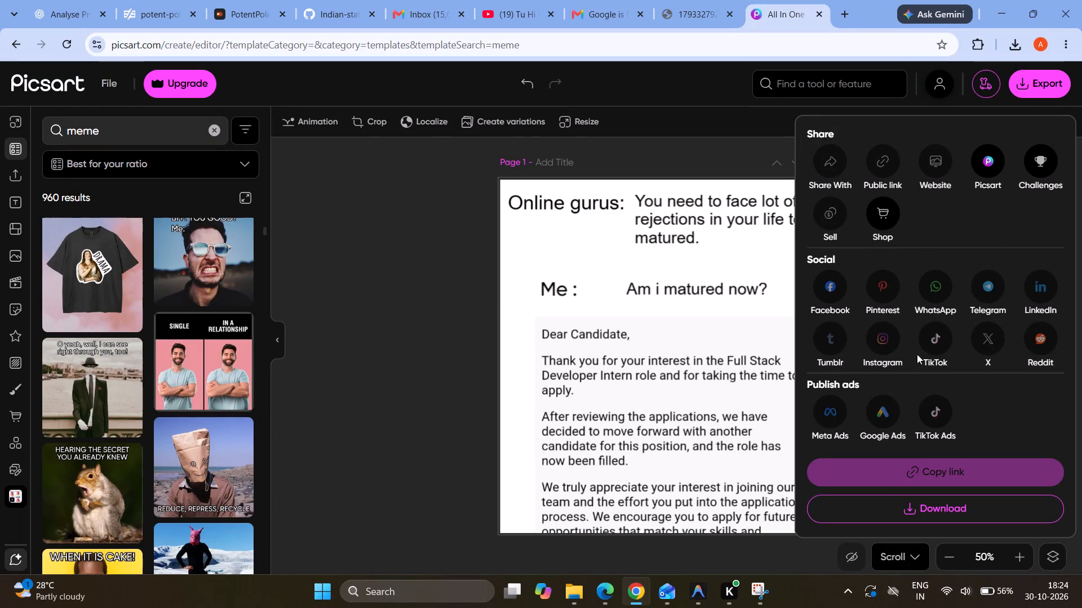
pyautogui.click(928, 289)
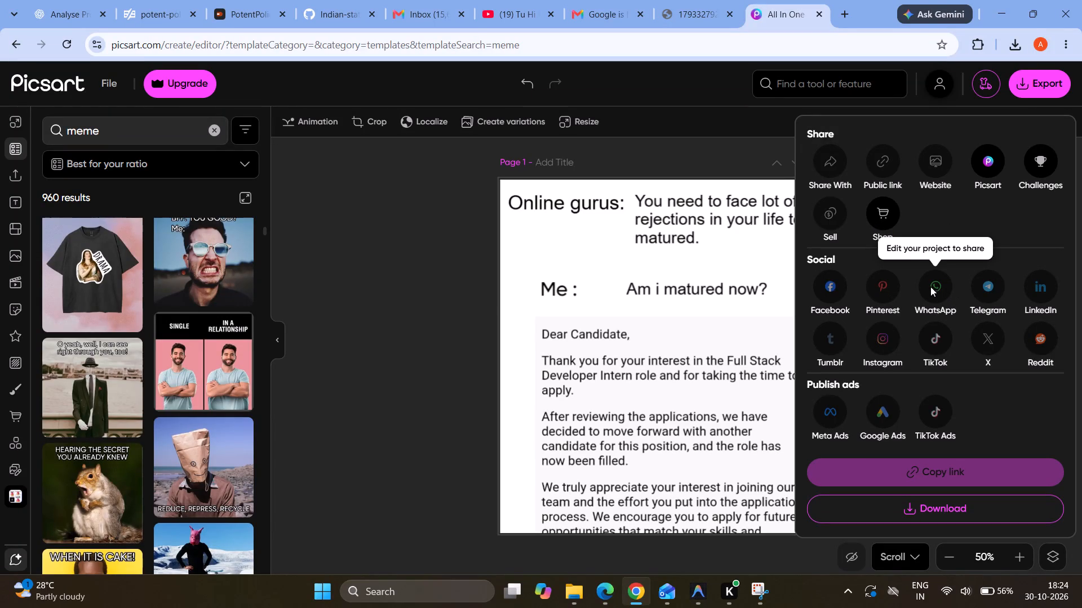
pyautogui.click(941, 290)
# Download the meme as a JPG file named Web_Photo_Editor, keeping the default size and resolution.
pyautogui.click(936, 504)
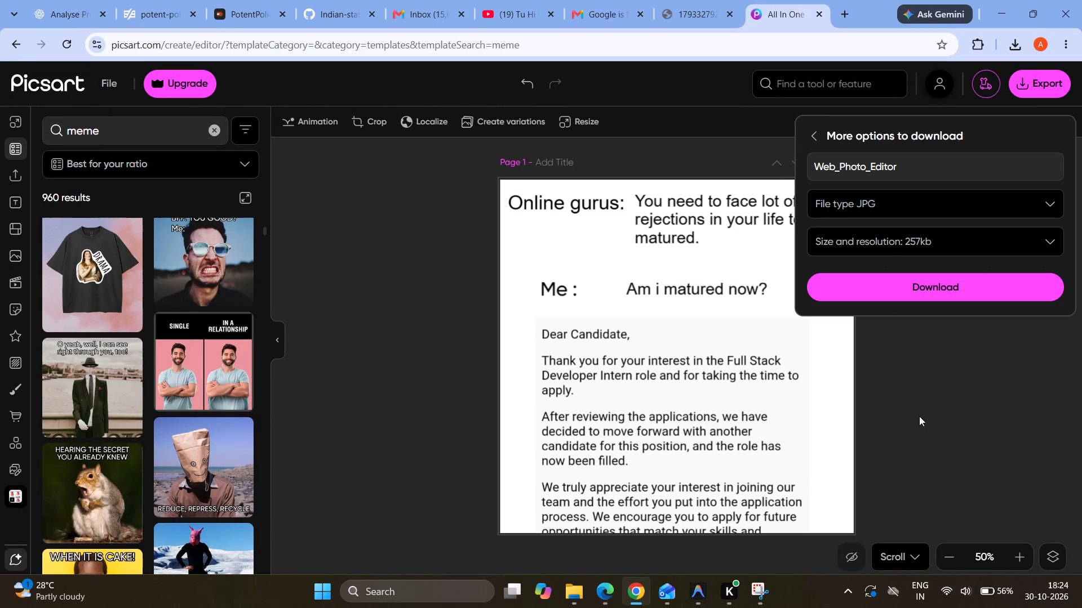
pyautogui.click(913, 204)
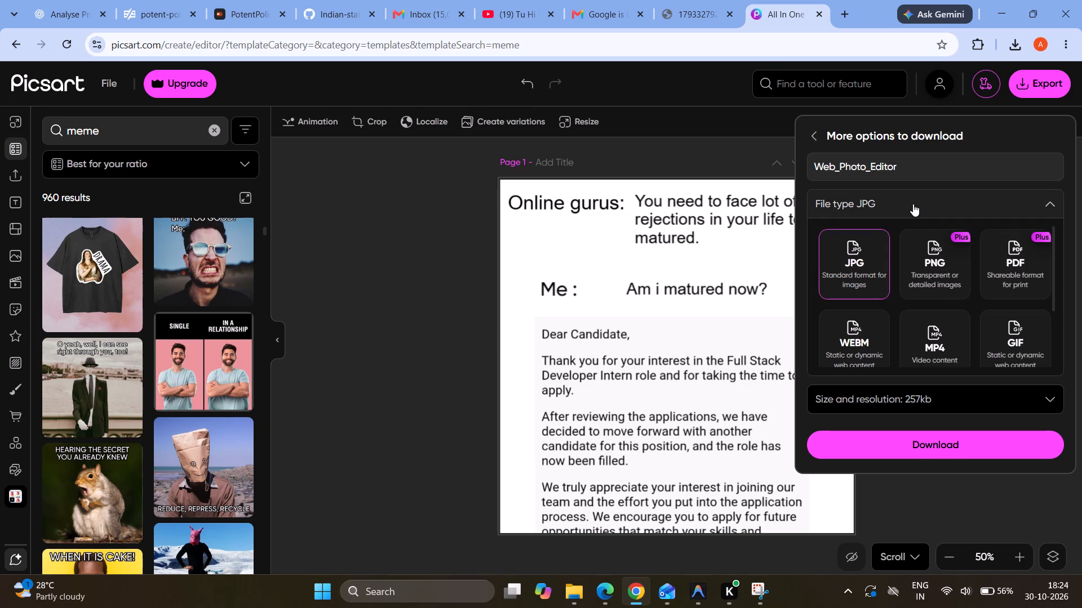
pyautogui.click(913, 204)
pyautogui.click(934, 251)
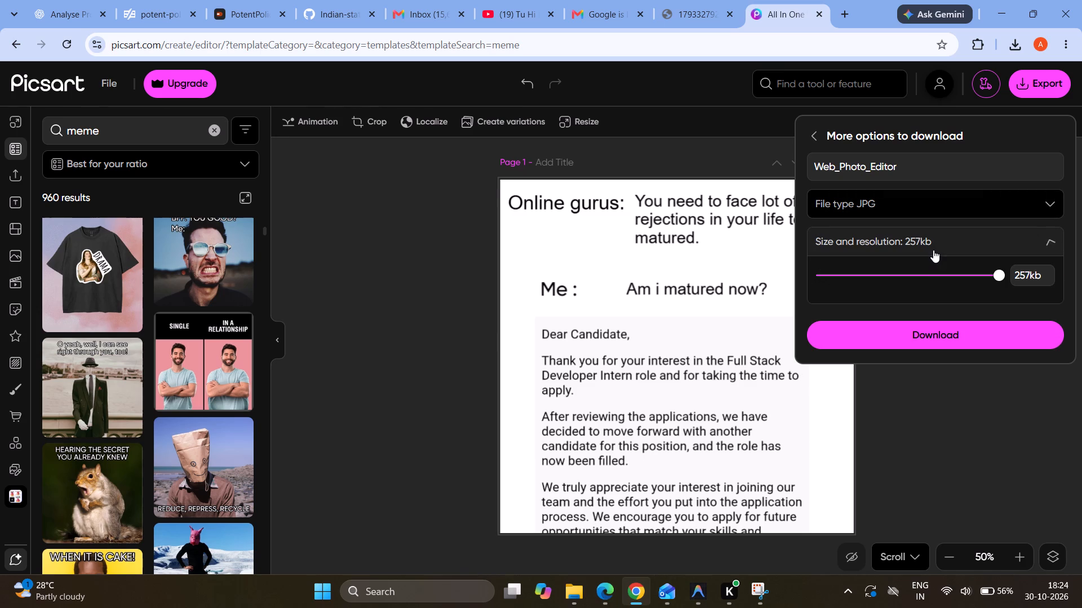
pyautogui.click(932, 246)
pyautogui.click(942, 286)
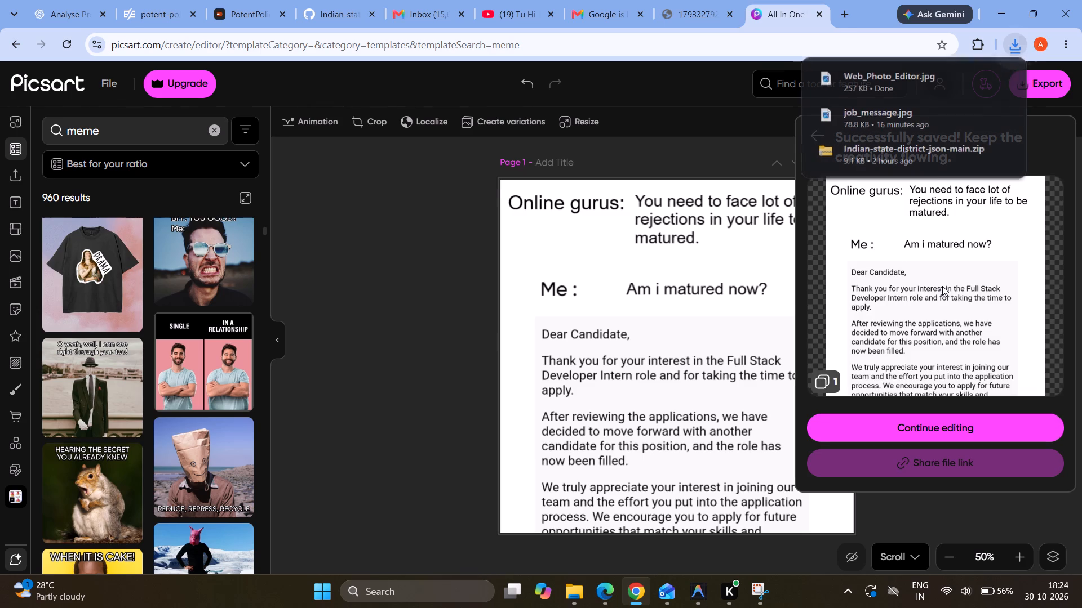
pyautogui.click(877, 86)
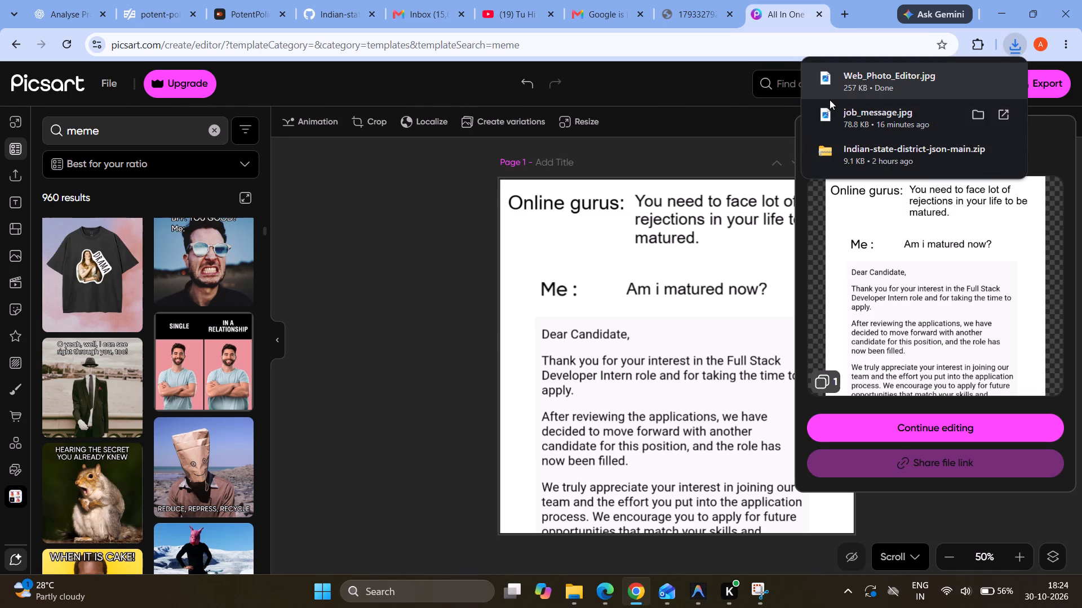
pyautogui.click(869, 79)
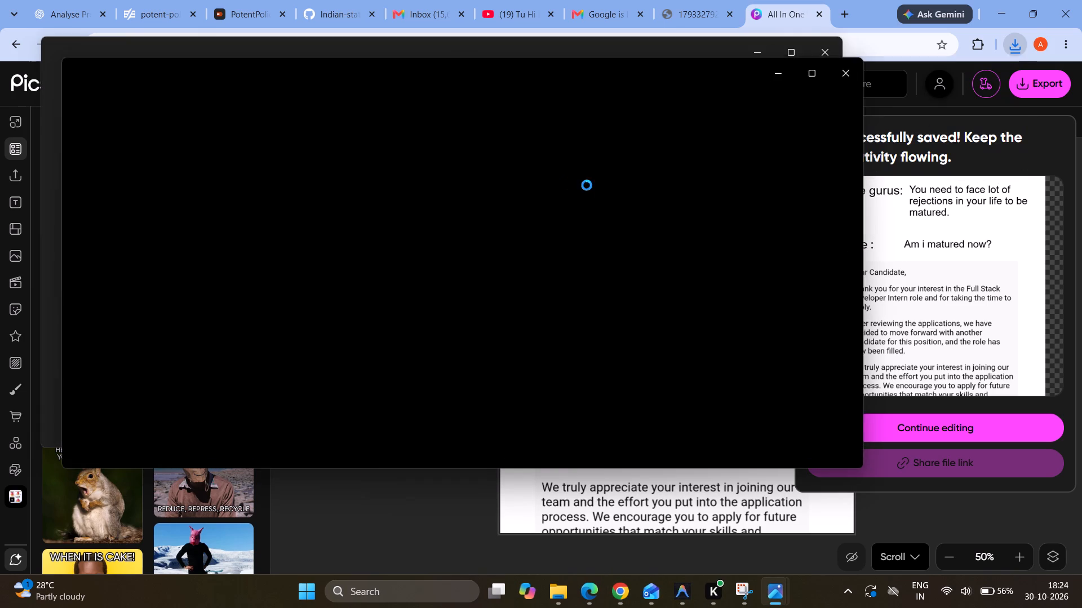
pyautogui.click(837, 74)
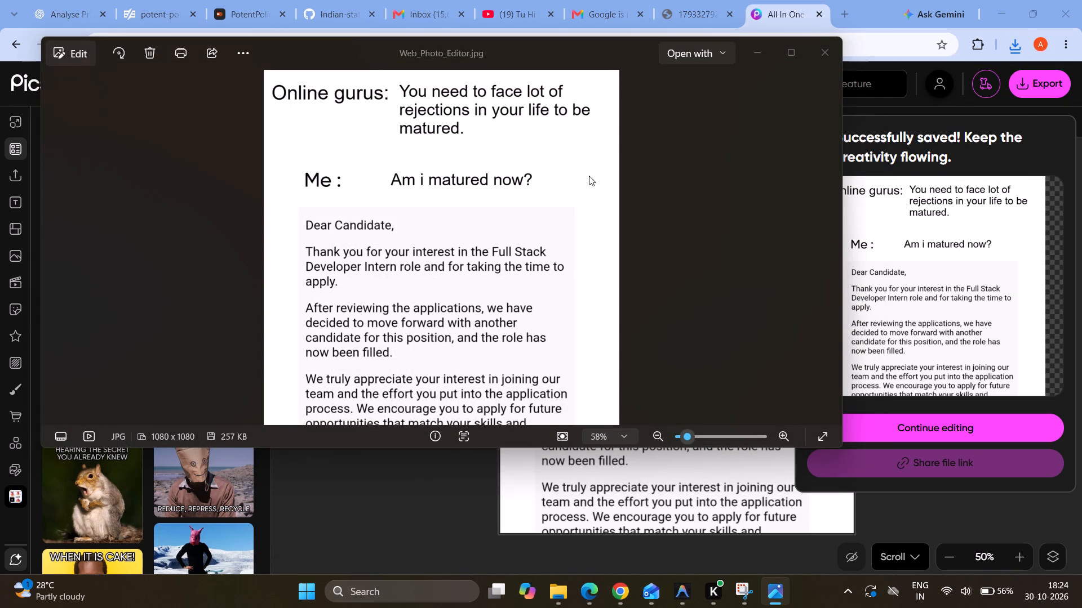
pyautogui.rightClick(550, 157)
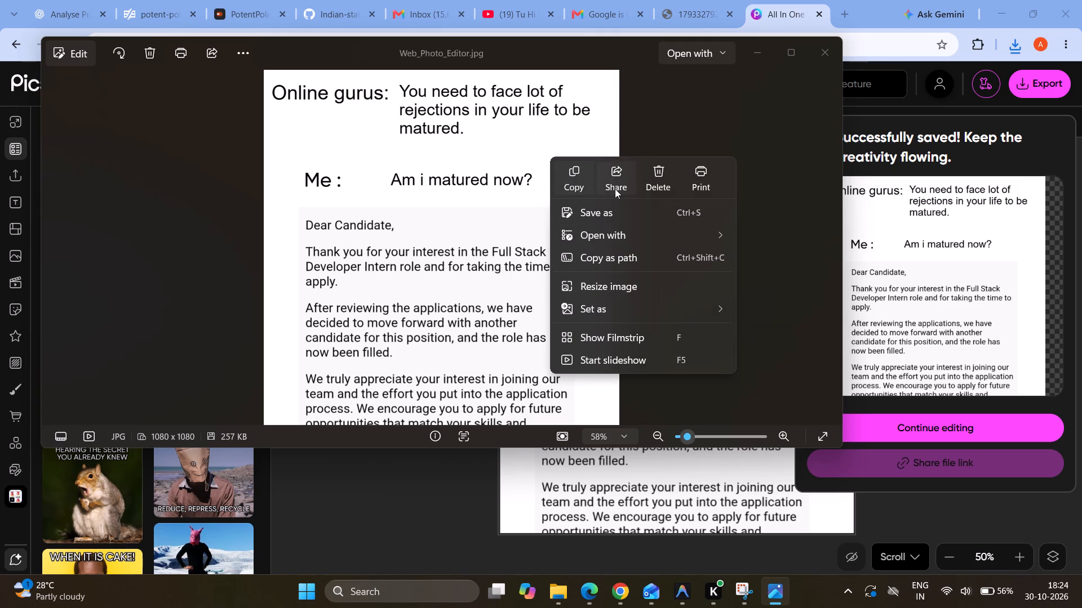